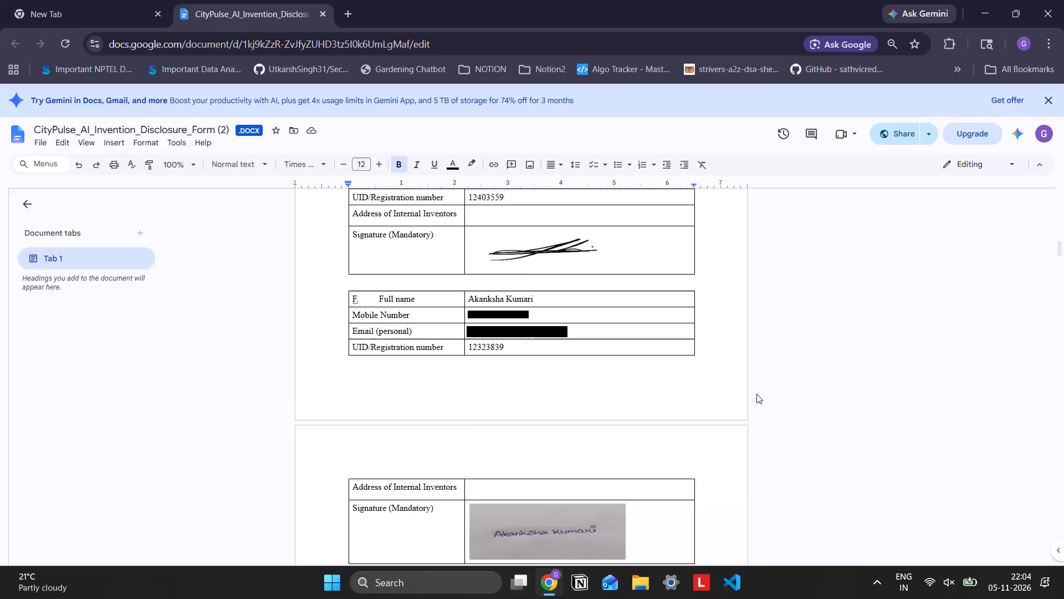
scroll(756, 394, down, 2)
scroll(756, 394, up, 1)
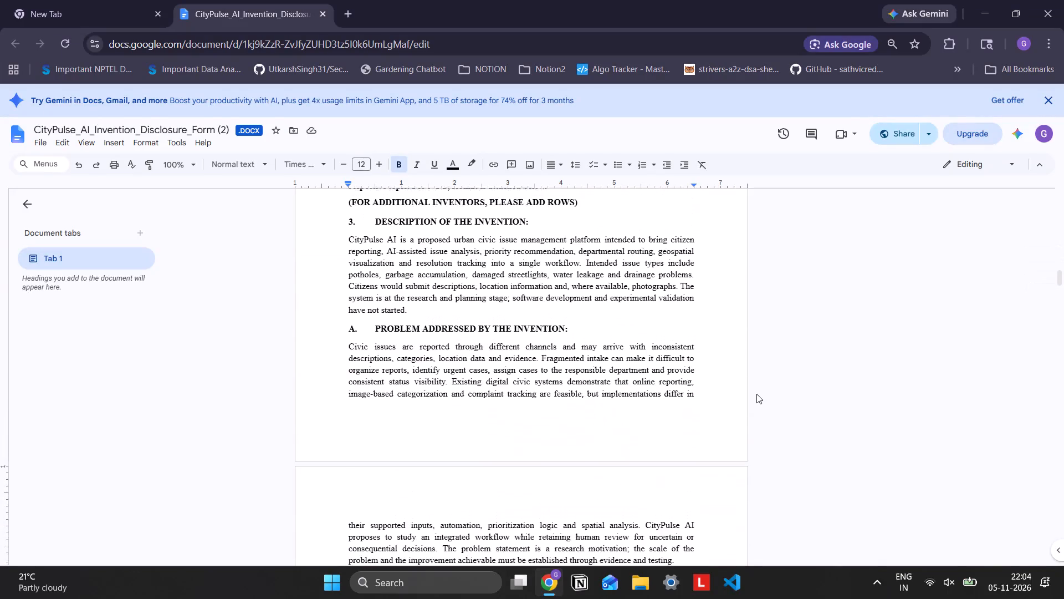
scroll(756, 394, up, 1)
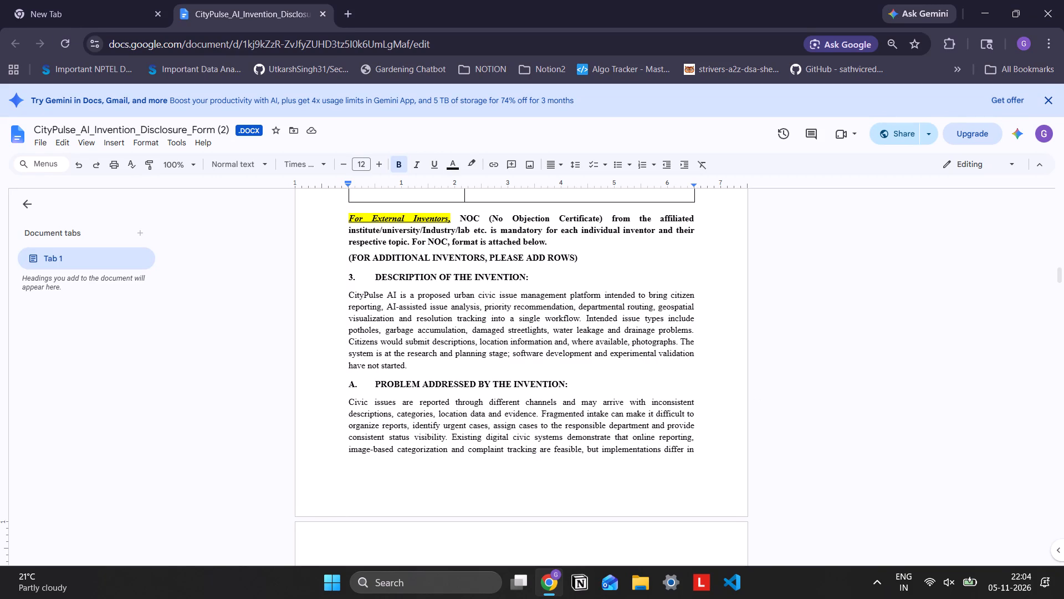
scroll(729, 396, down, 1)
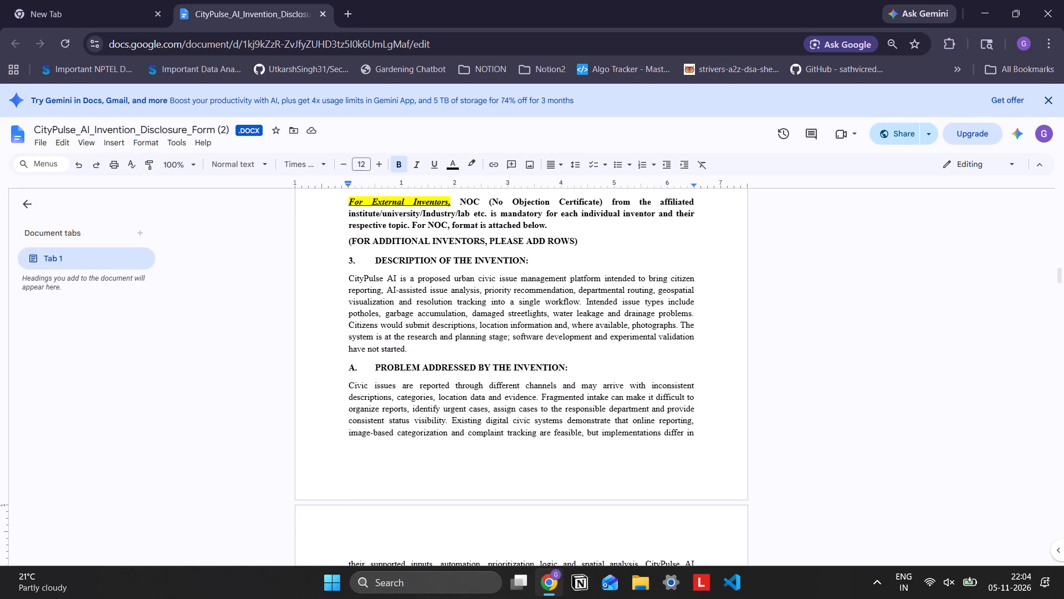
scroll(729, 396, down, 1)
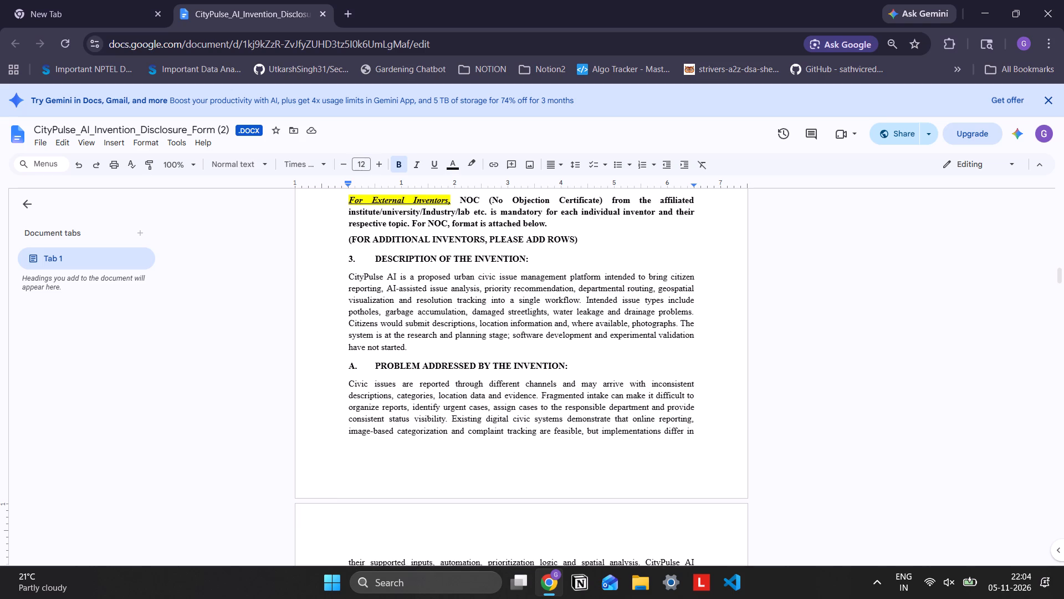
scroll(729, 396, down, 4)
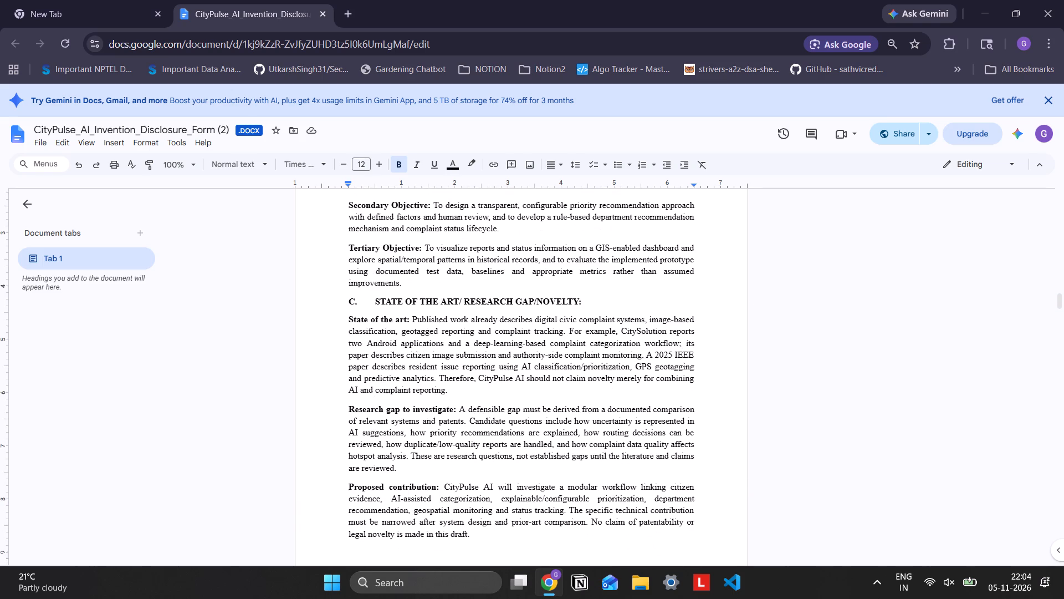
scroll(729, 396, down, 4)
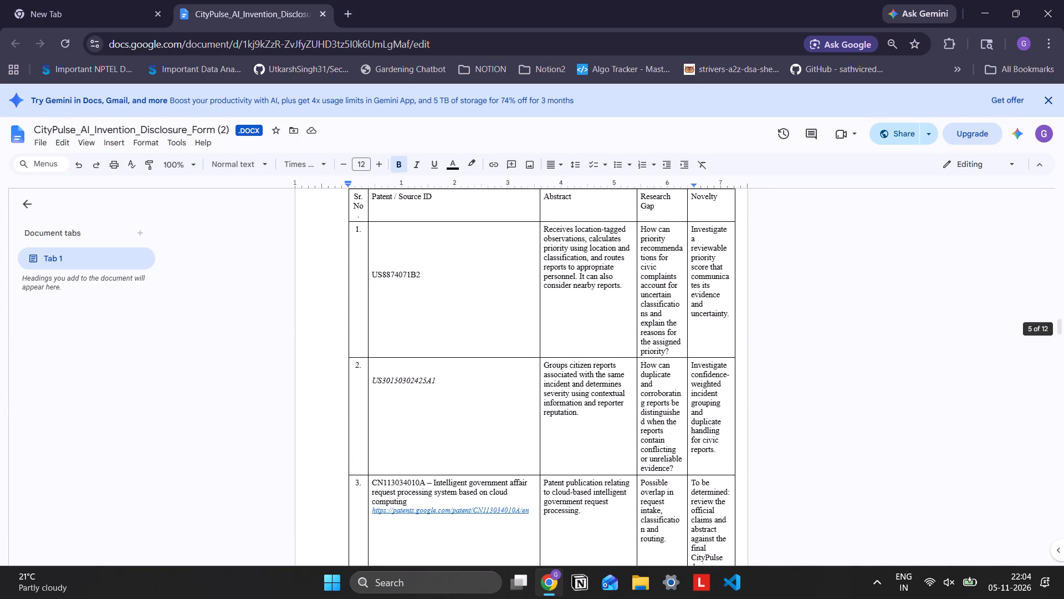
scroll(729, 396, down, 1)
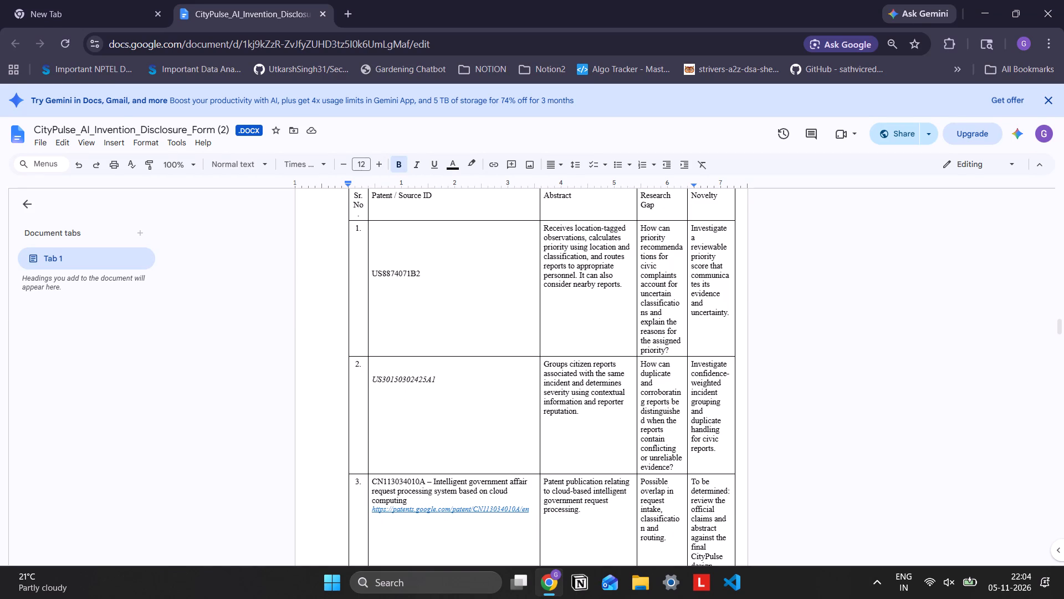
drag(437, 379, 371, 378)
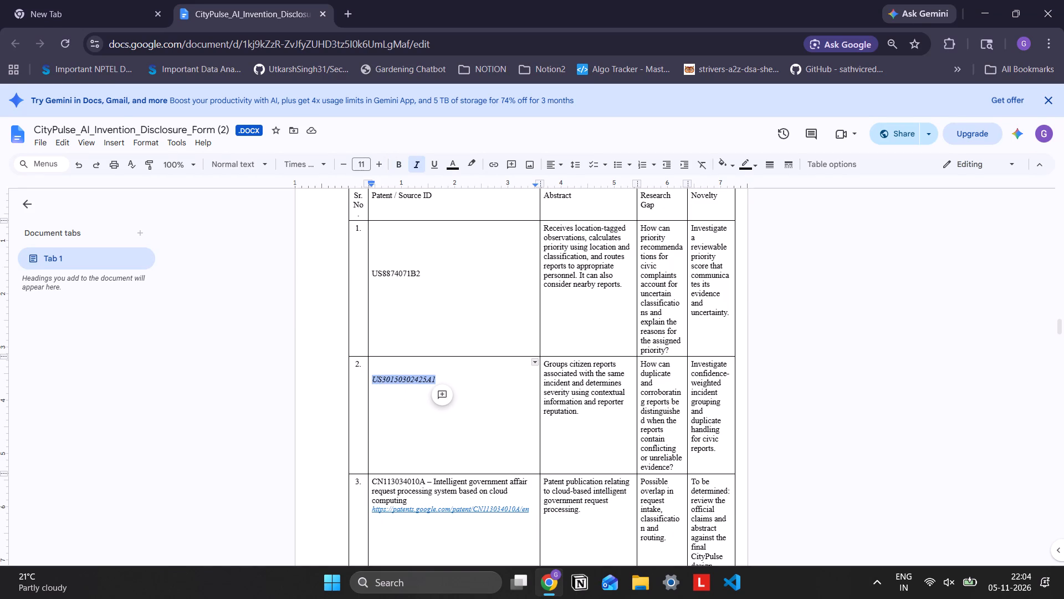
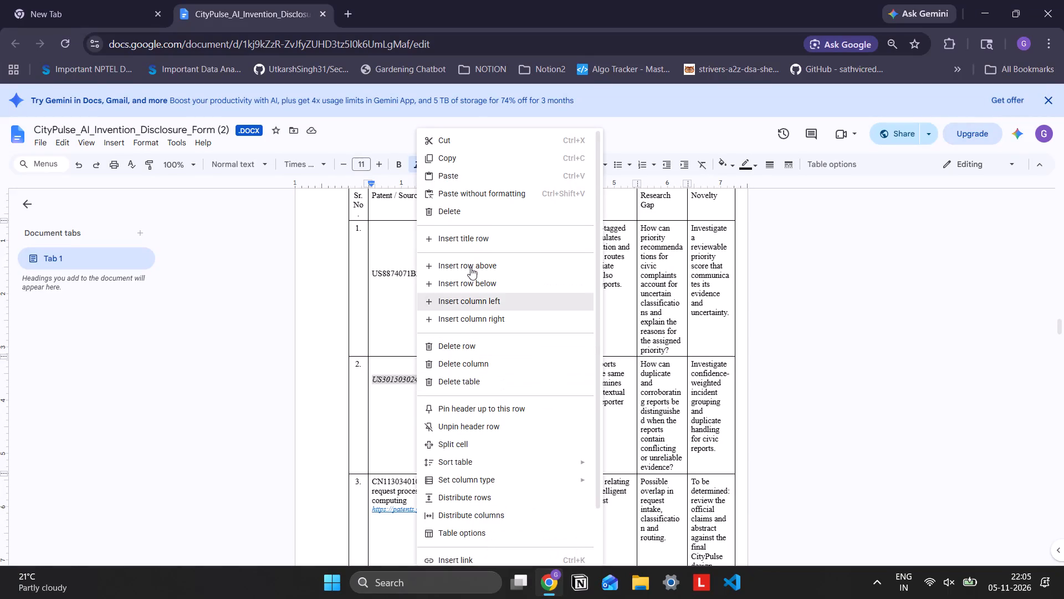
click(470, 158)
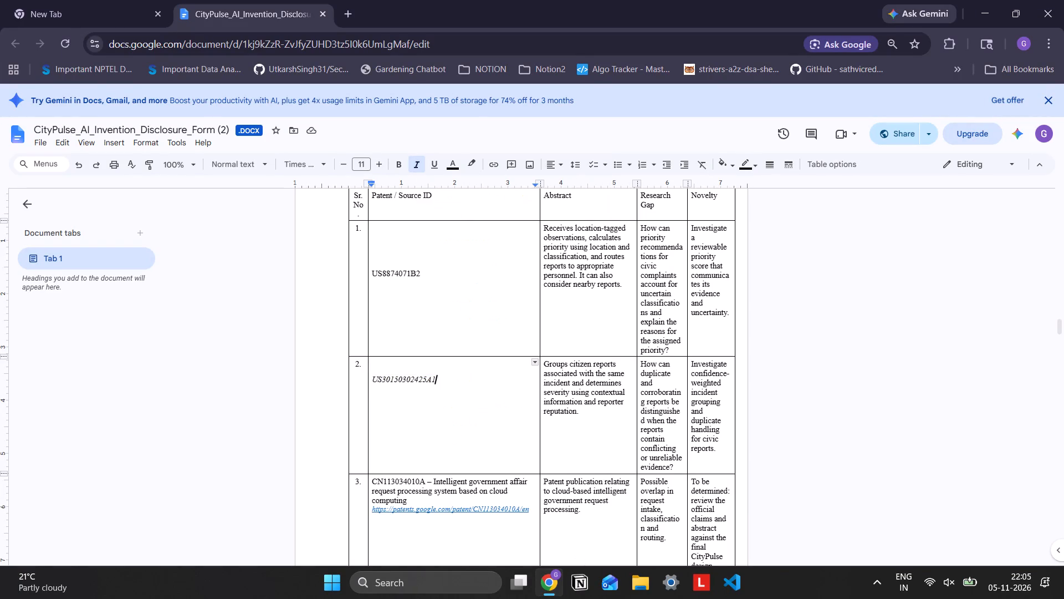
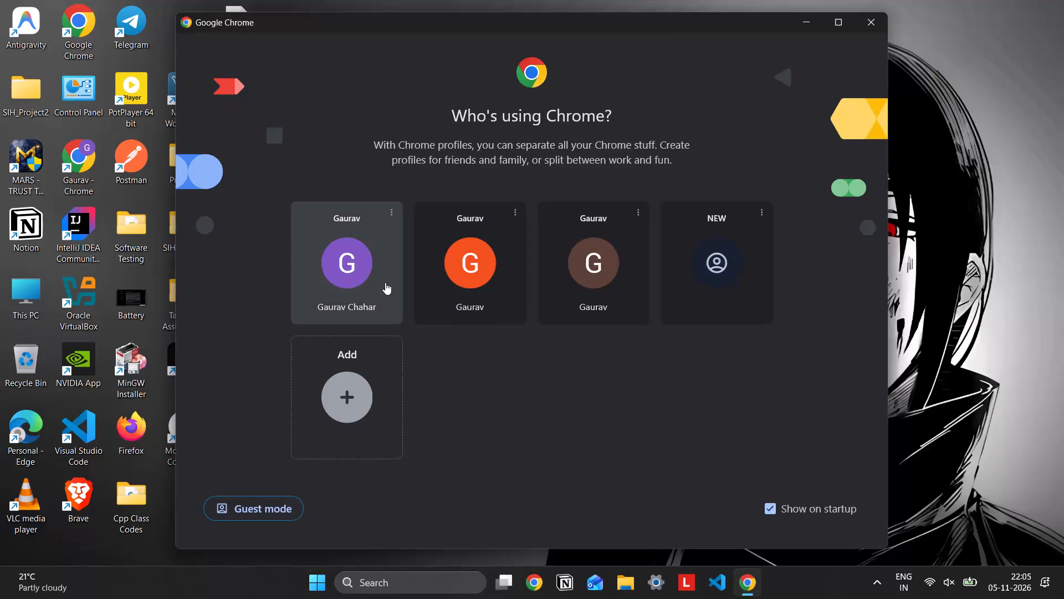
Open a browser window with the first profile, the one with the purple avatar.
click(385, 282)
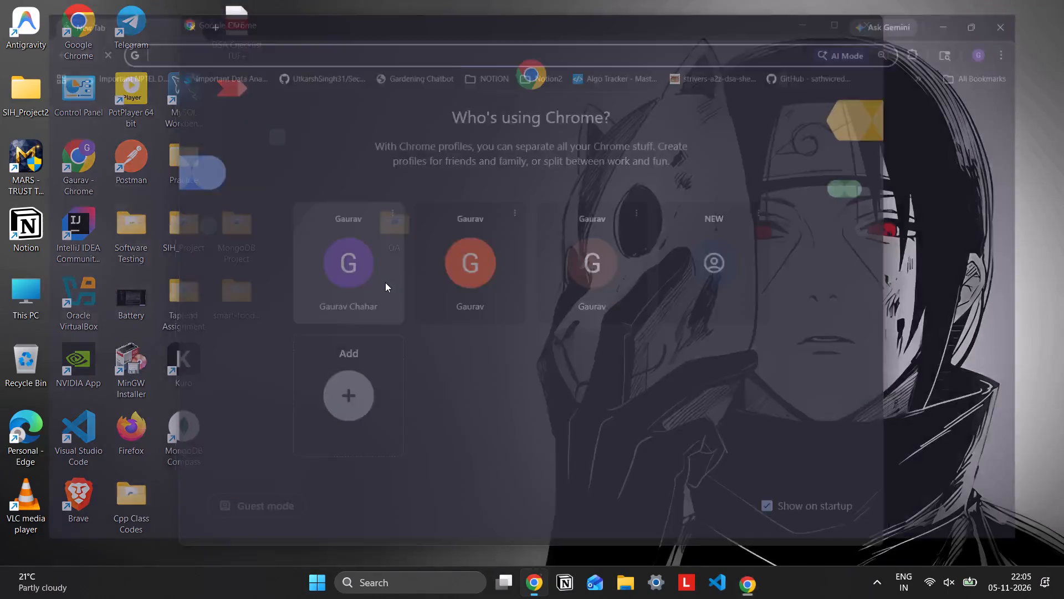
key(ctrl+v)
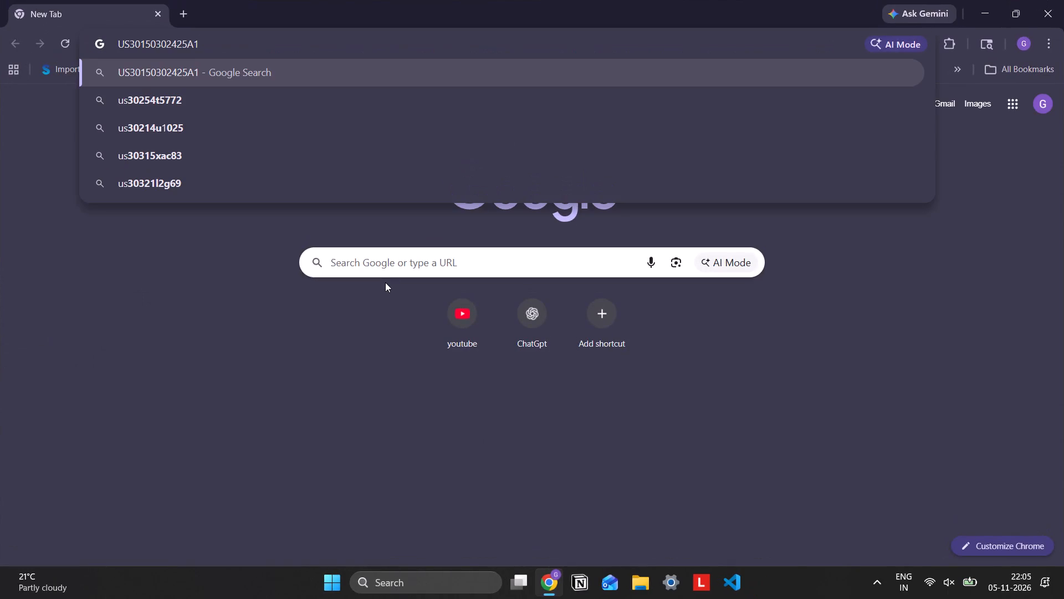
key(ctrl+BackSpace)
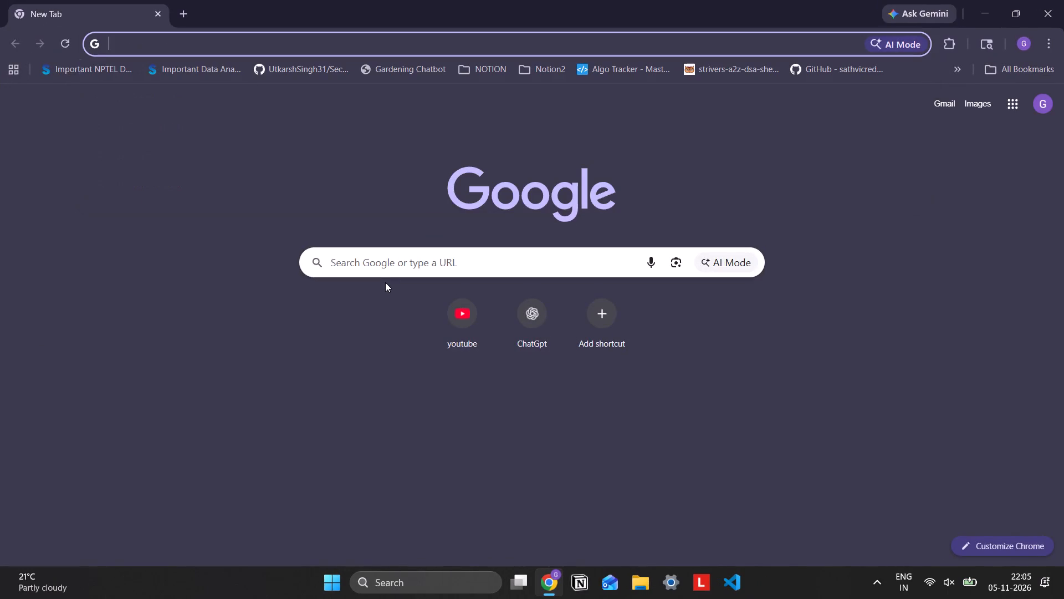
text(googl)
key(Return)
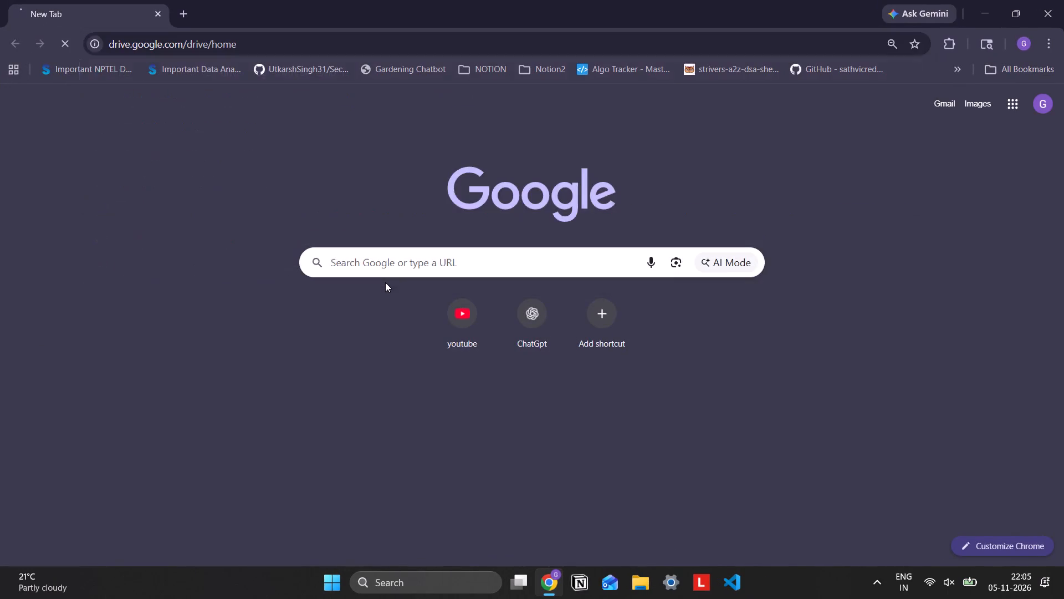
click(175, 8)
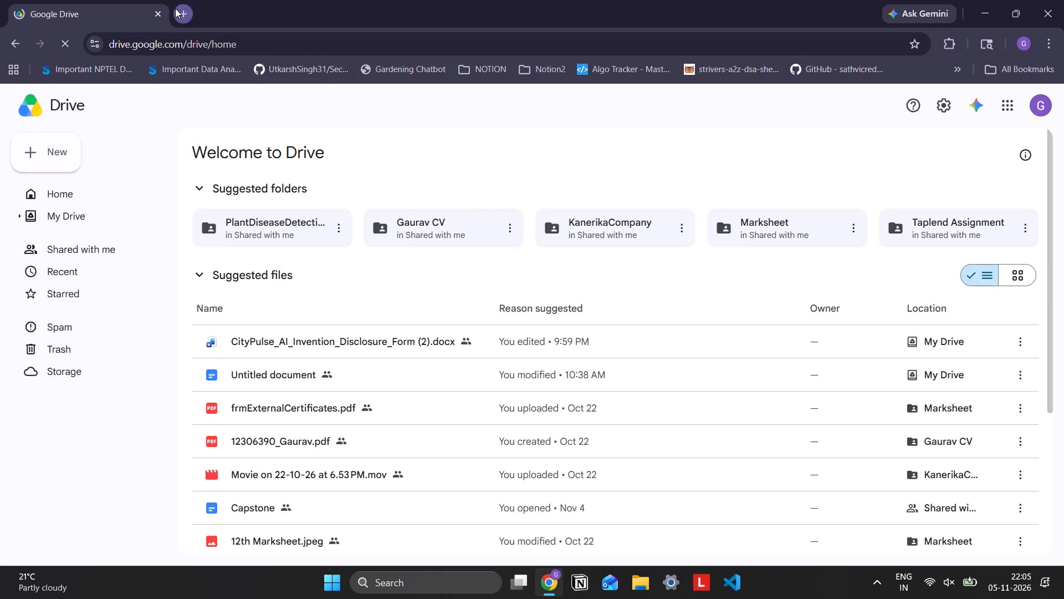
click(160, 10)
Look up "google patent" and open the Google Patents site at patents.google.com.
text(google patent)
key(Return)
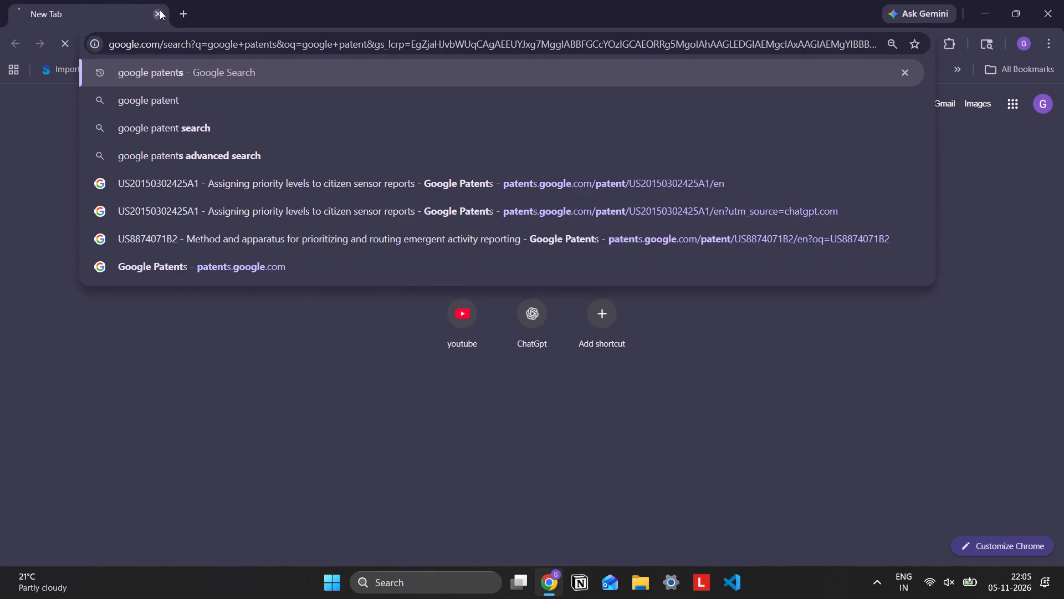
click(252, 245)
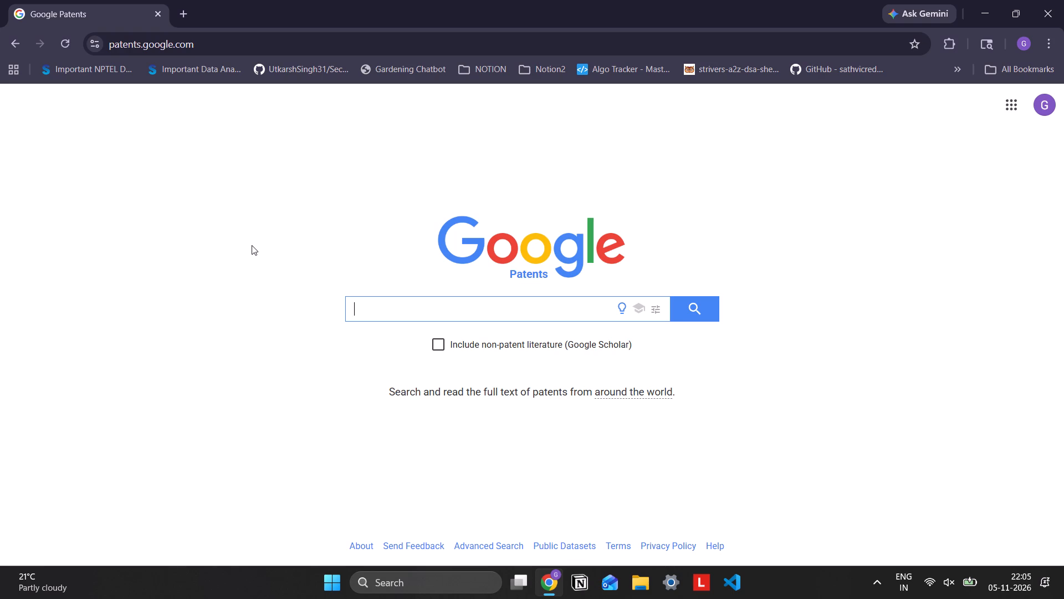
key(ctrl+v)
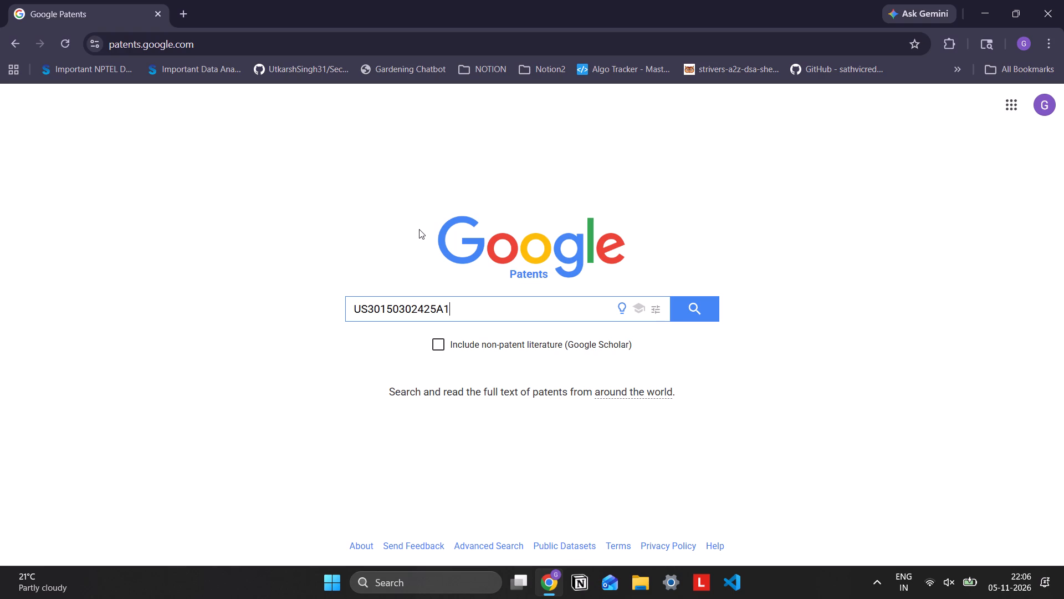
key(Return)
click(701, 298)
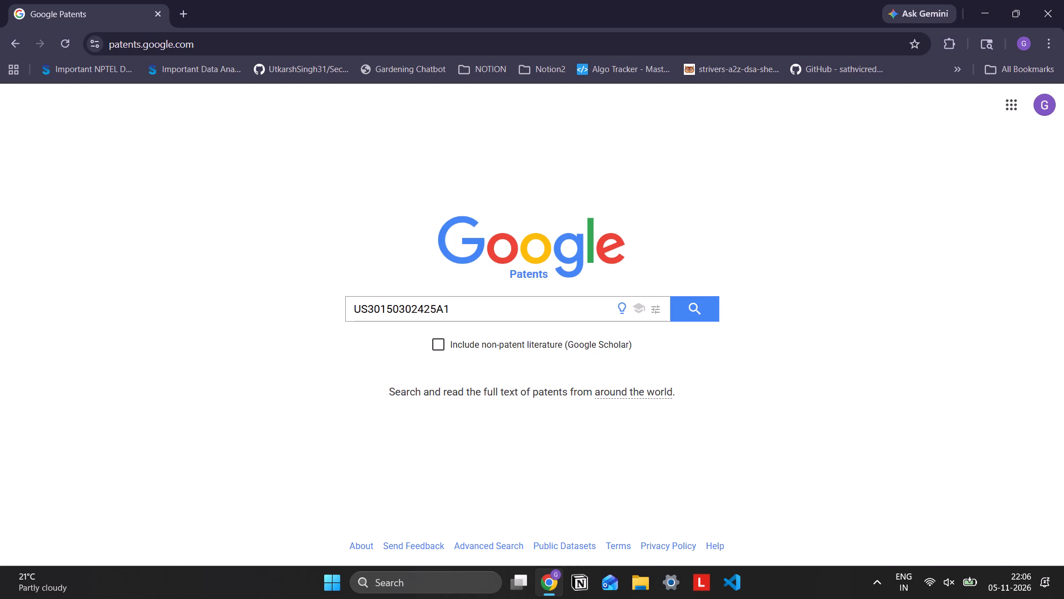
click(702, 311)
triple_click(702, 311)
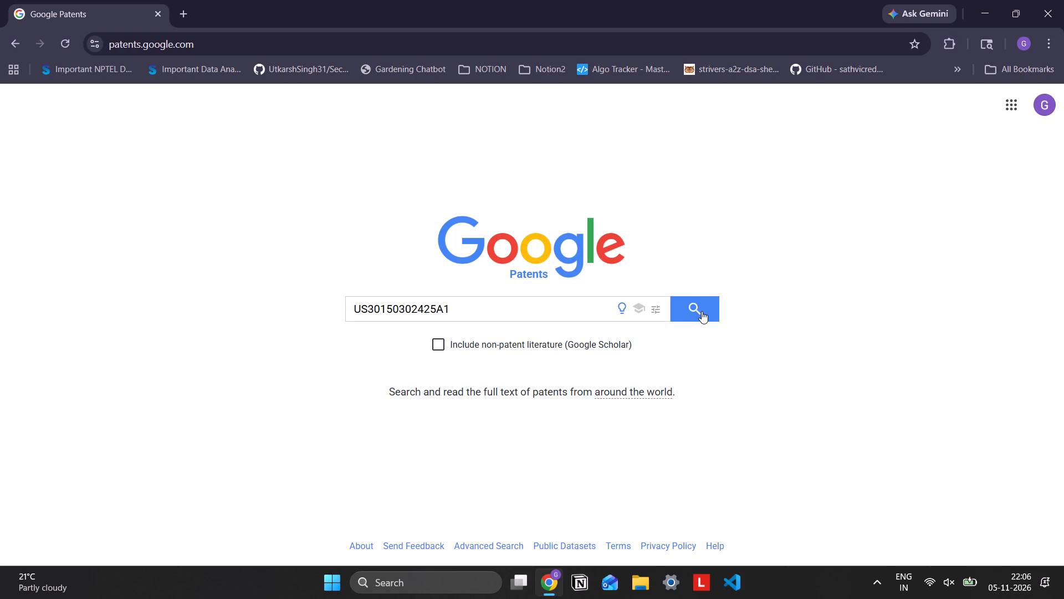
click(518, 315)
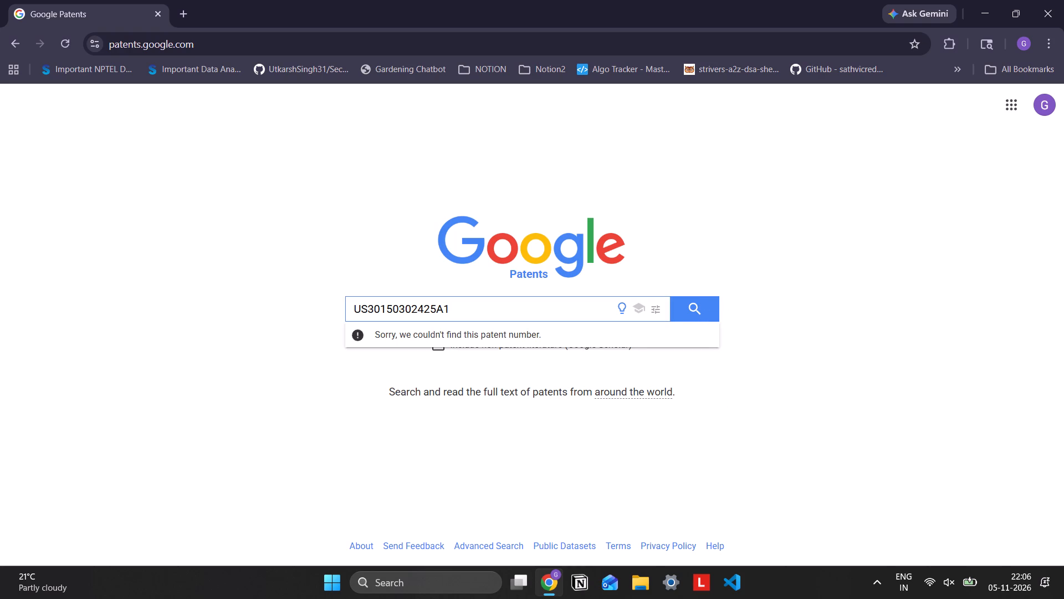
key(BackSpace)
key(1)
key(ctrl+a)
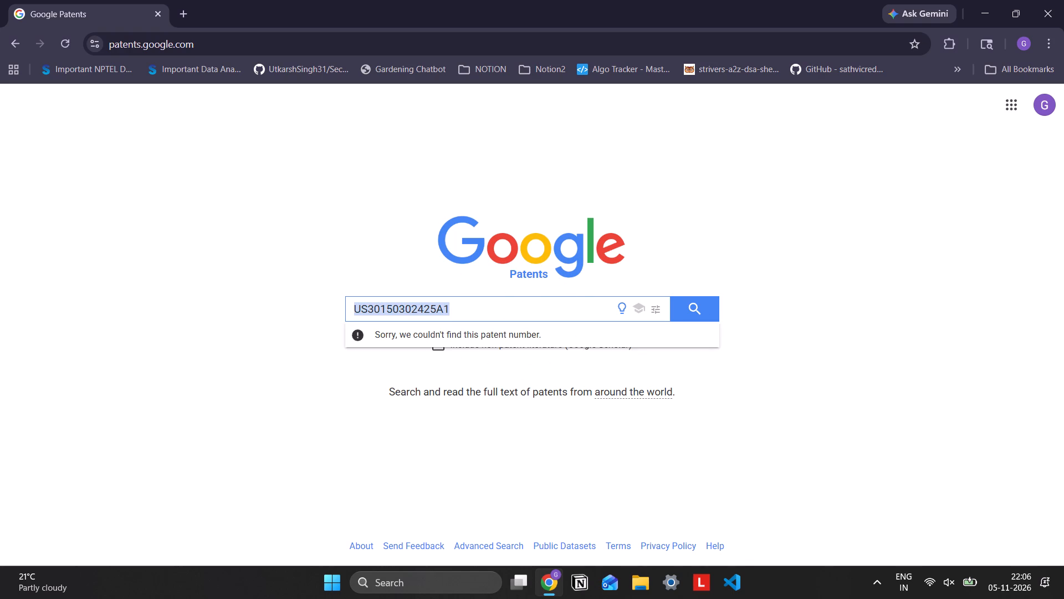
key(ctrl+c)
click(179, 4)
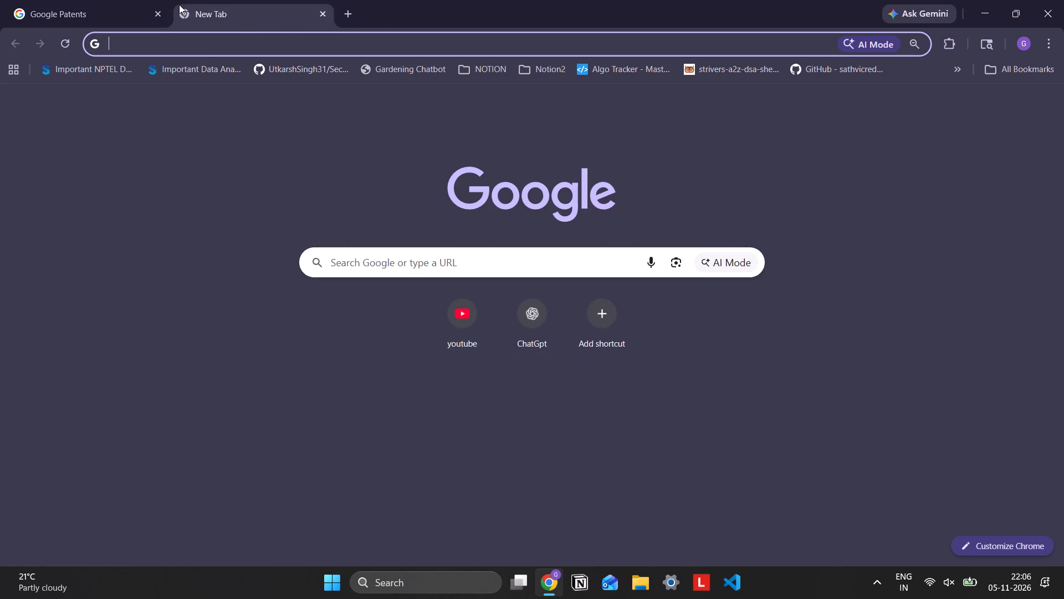
text(Patent)
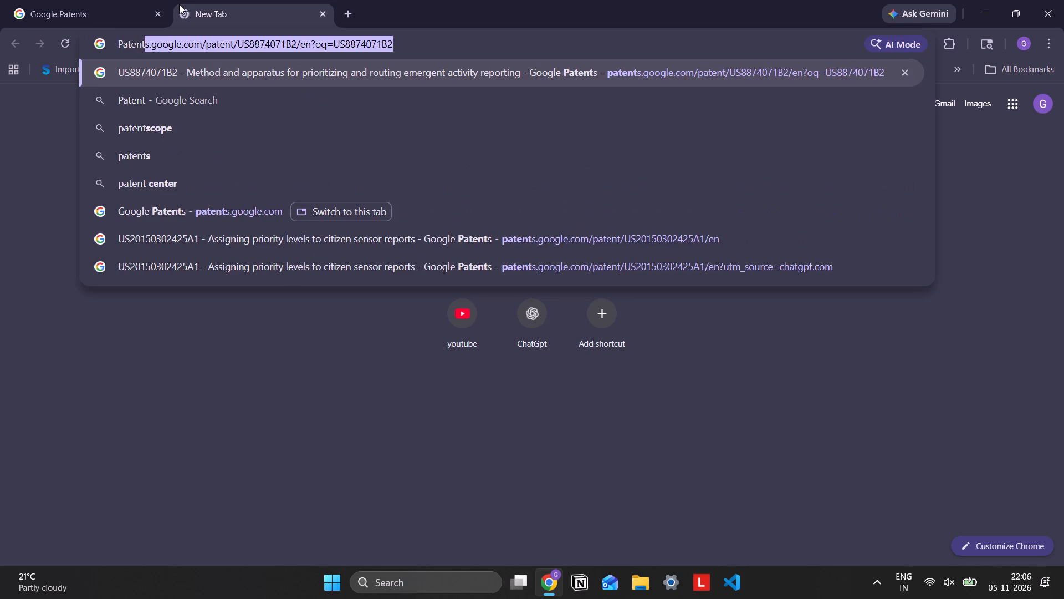
key(BackSpace)
key(space)
key(ctrl+v)
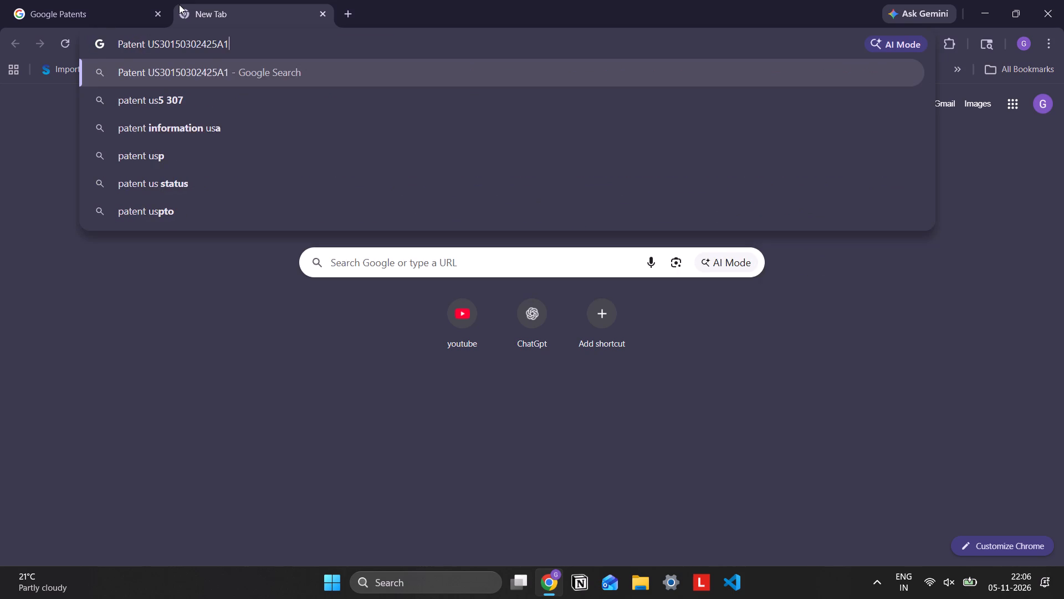
key(Return)
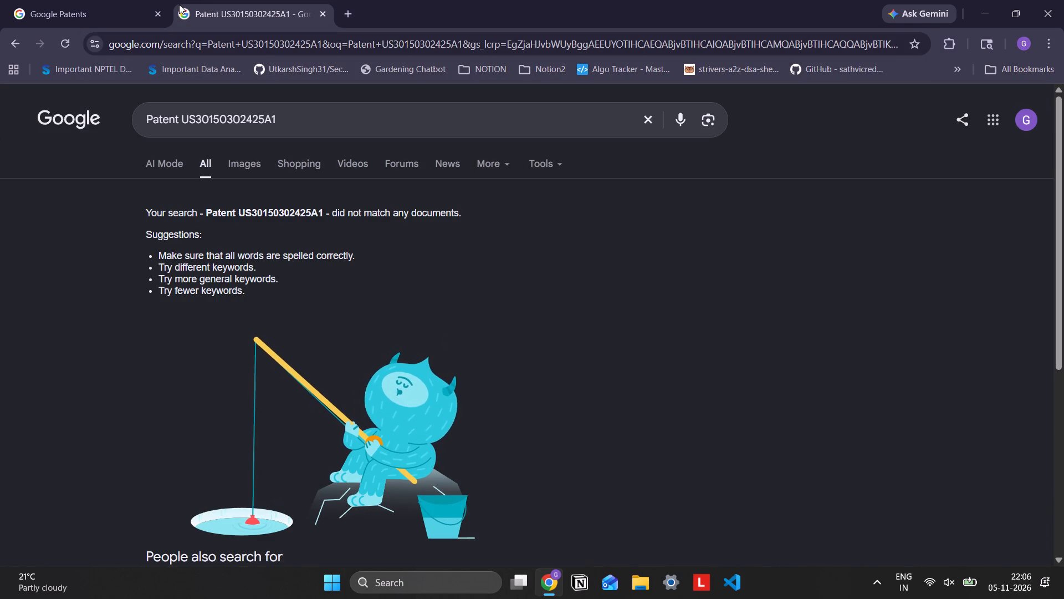
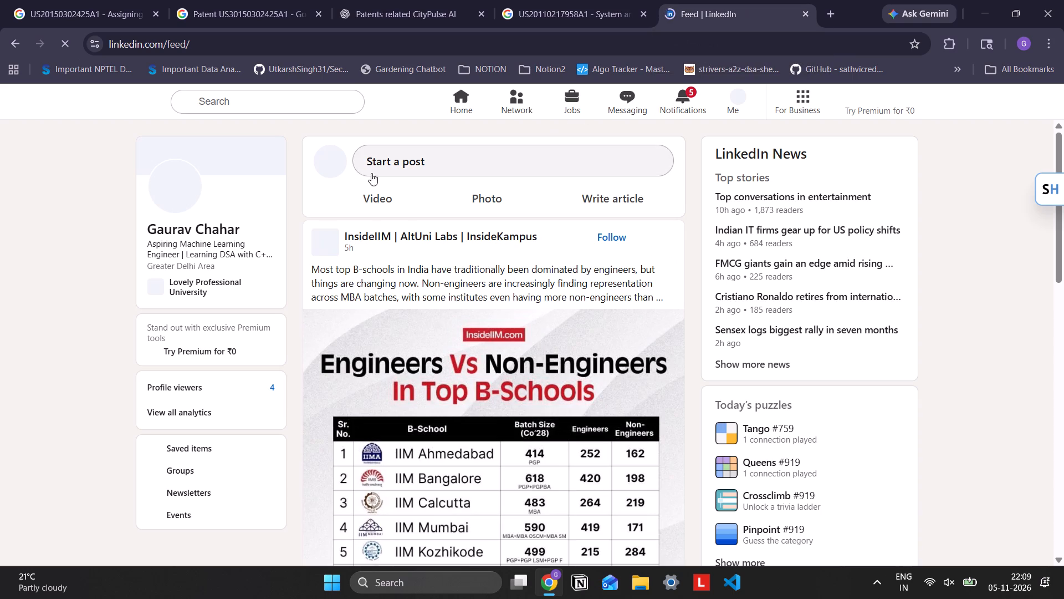
Search LinkedIn for "itesh", open the first suggested profile and look through it down to the experience section.
click(308, 111)
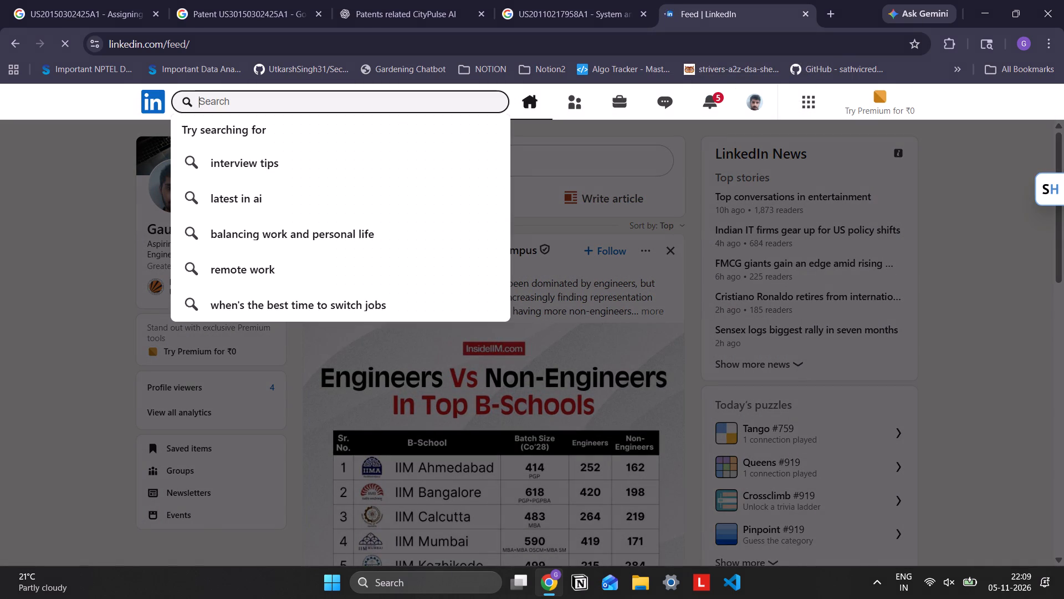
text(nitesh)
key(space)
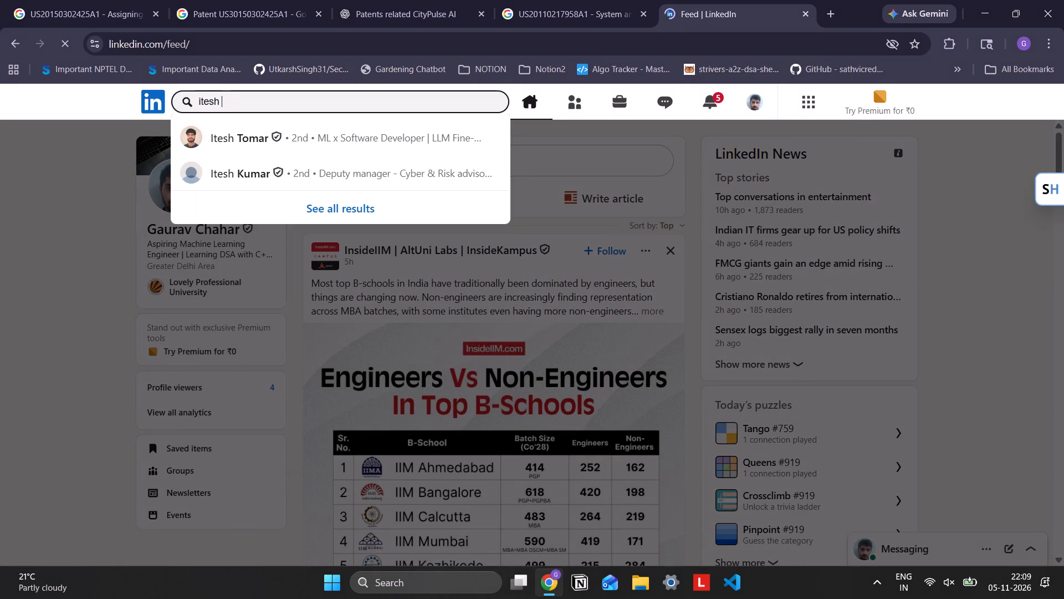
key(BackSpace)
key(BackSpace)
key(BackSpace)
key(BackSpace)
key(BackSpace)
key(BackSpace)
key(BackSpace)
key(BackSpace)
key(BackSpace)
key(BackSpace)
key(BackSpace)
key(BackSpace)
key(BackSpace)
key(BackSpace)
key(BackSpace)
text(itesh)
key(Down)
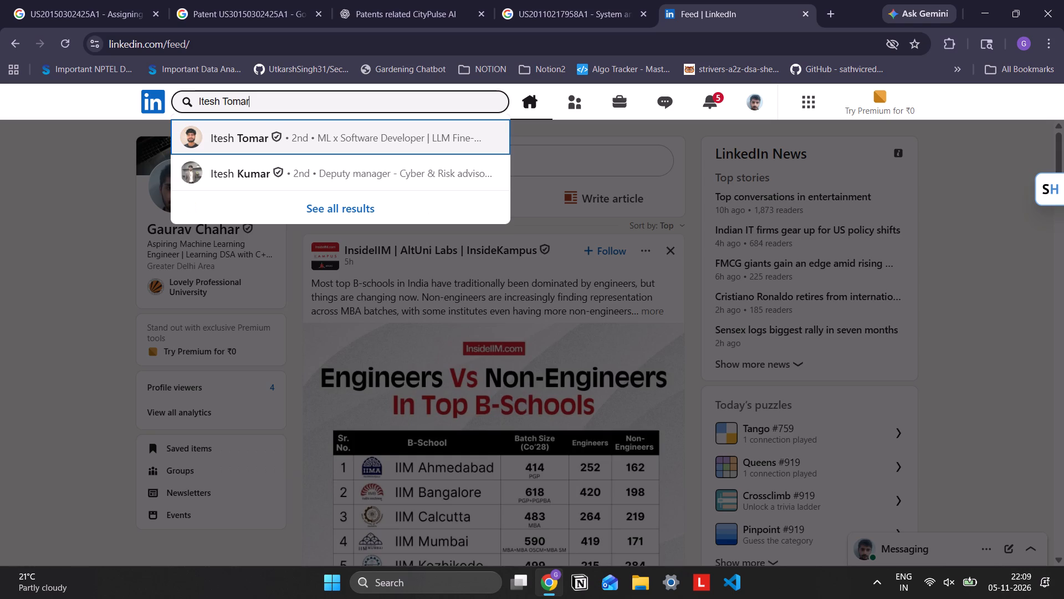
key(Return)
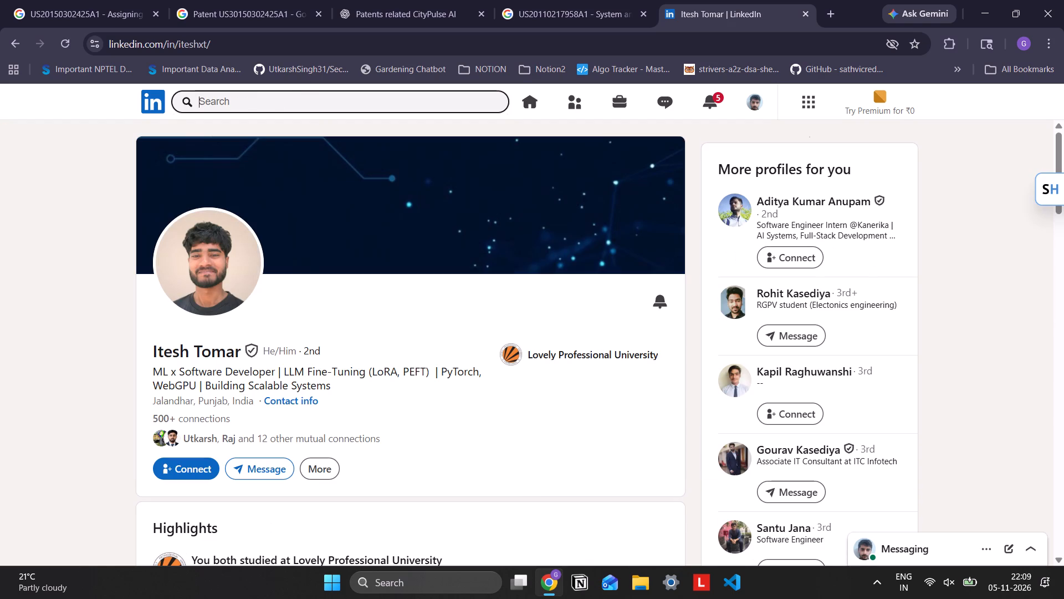
scroll(408, 384, down, 4)
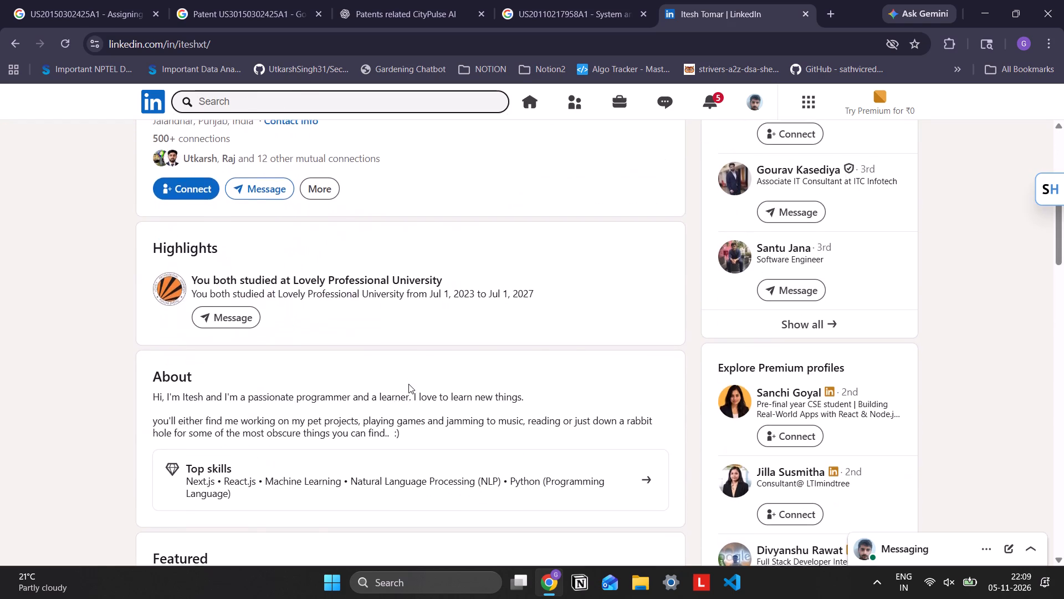
scroll(408, 384, down, 9)
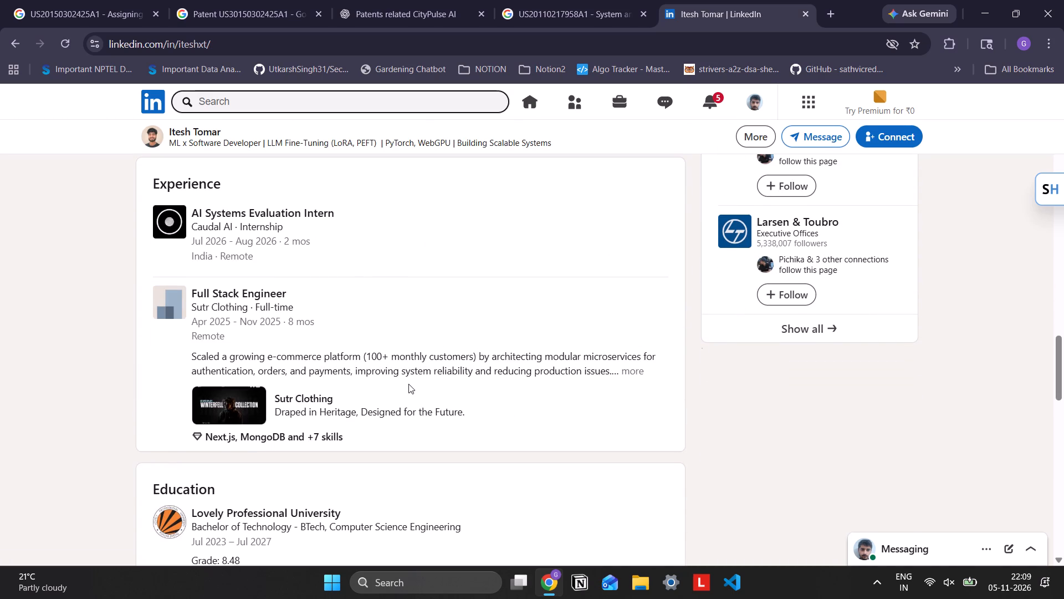
scroll(408, 384, down, 1)
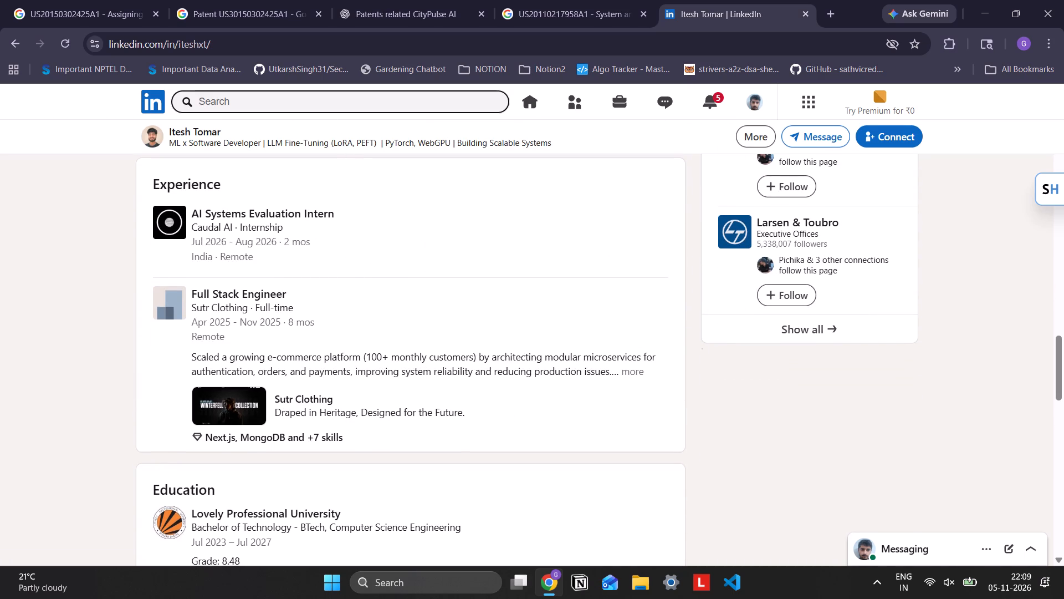
Search LinkedIn for the other person's full name and show all results.
click(319, 95)
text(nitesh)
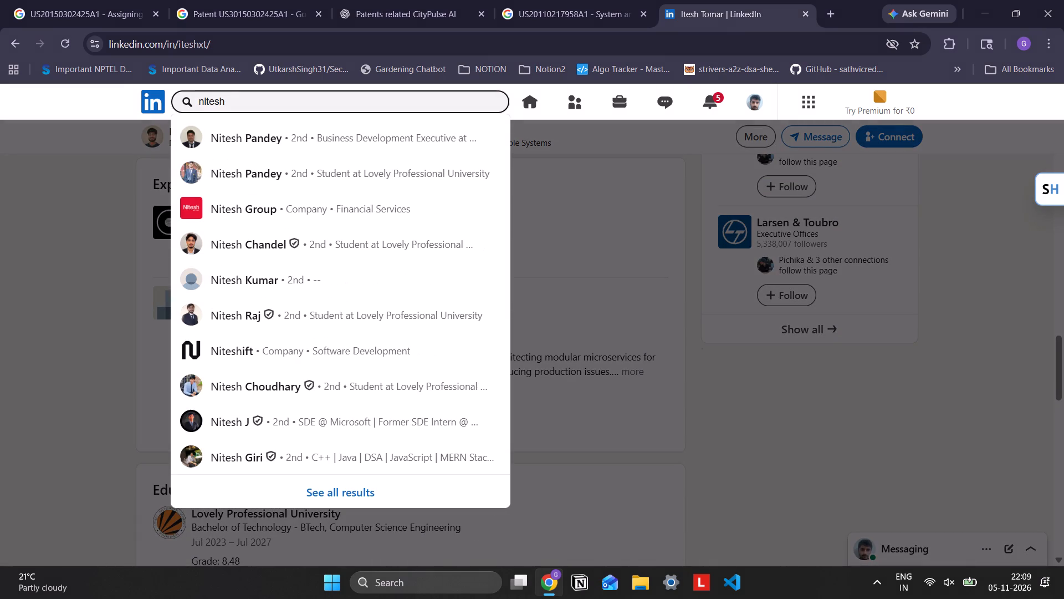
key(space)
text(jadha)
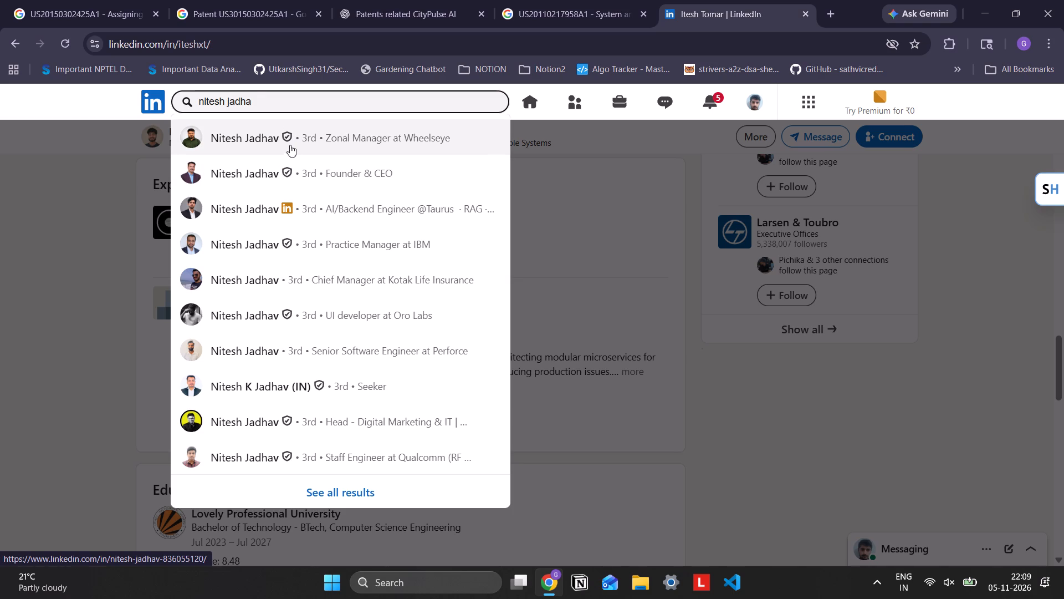
click(278, 105)
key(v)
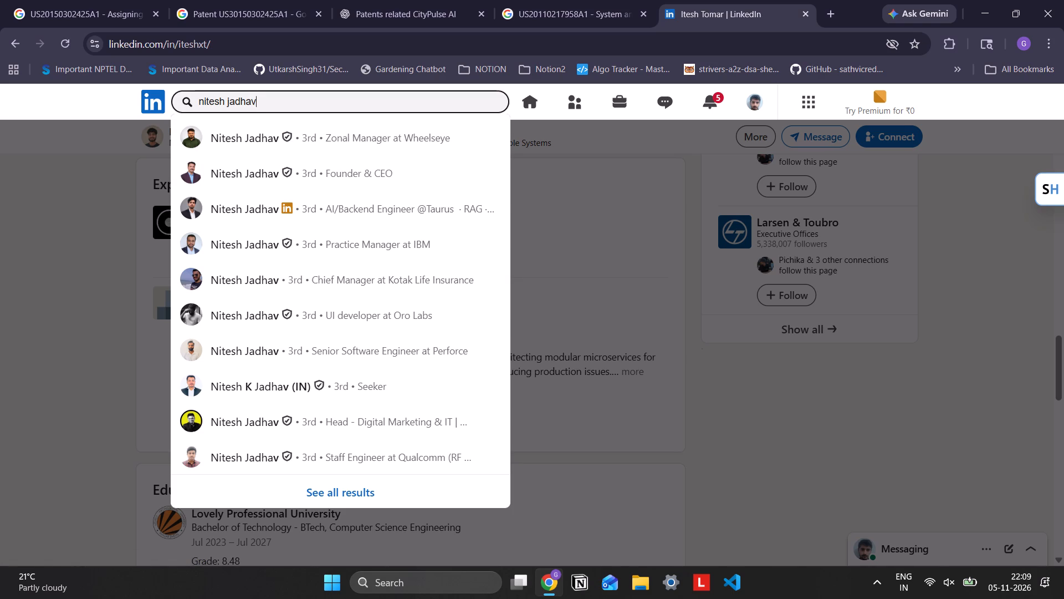
click(337, 499)
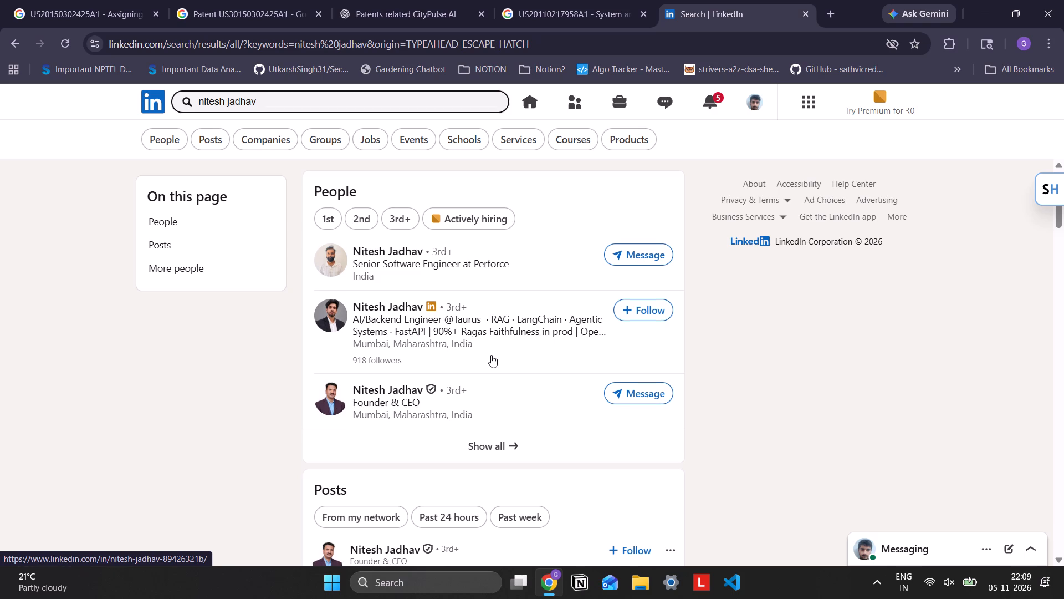
Filter the people results to 1st-degree connections.
scroll(477, 339, up, 2)
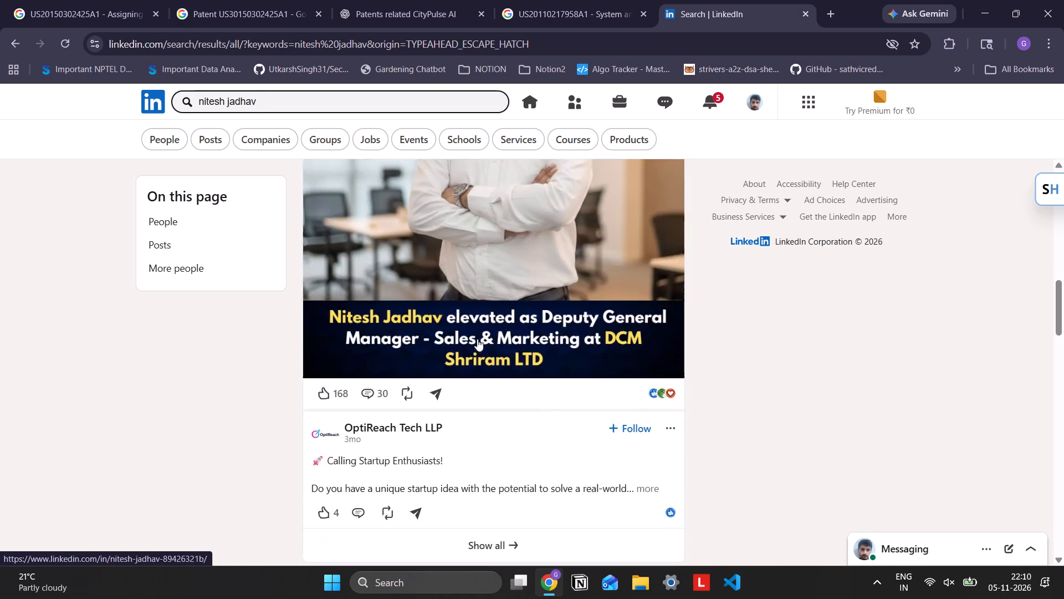
scroll(477, 339, up, 7)
click(328, 221)
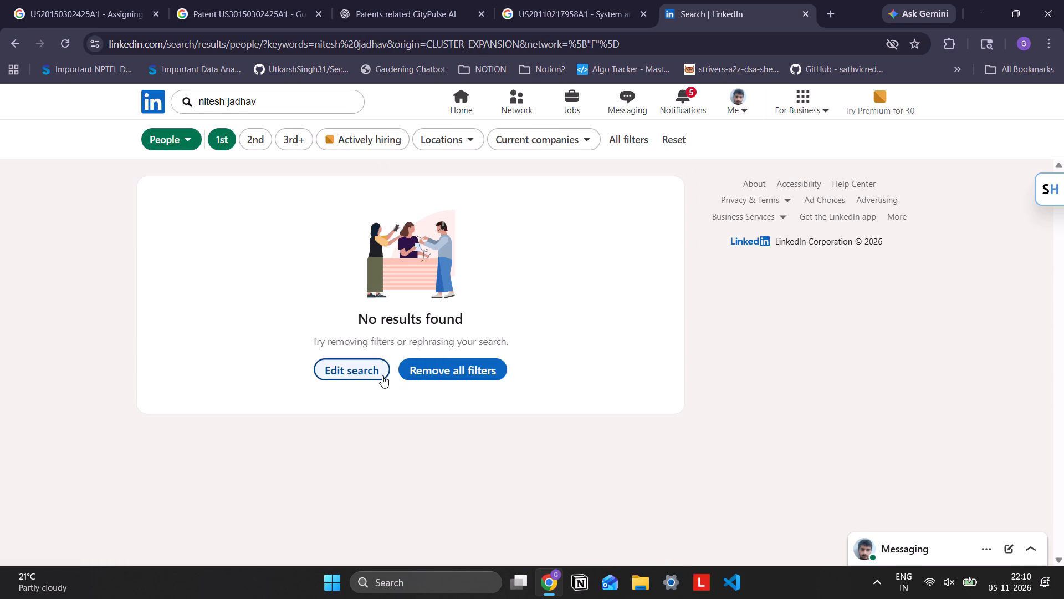
click(382, 374)
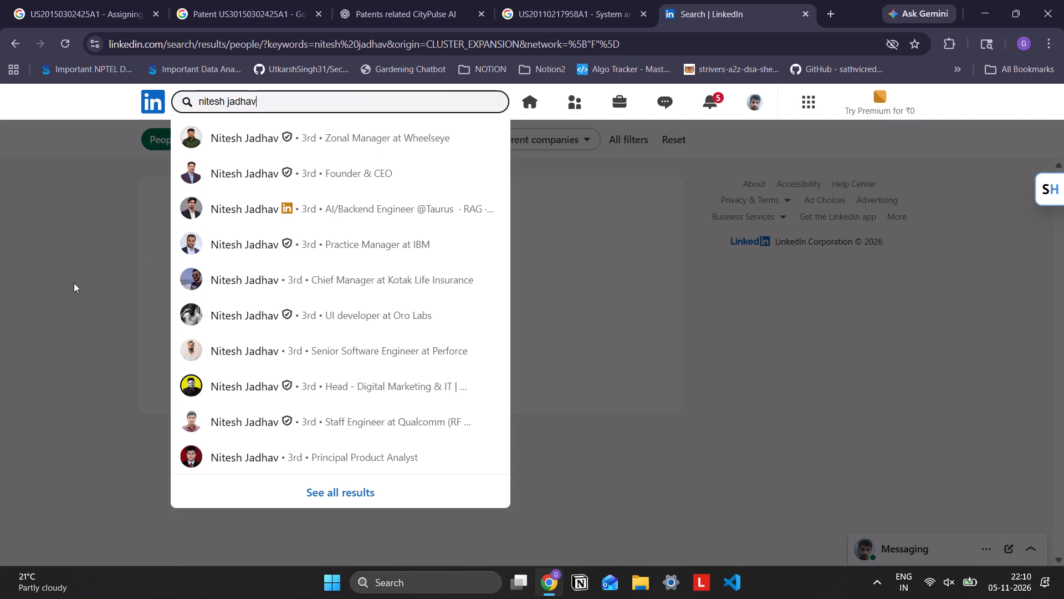
click(74, 283)
Add 2nd and 3rd+ connections to the people filter and look through the first page of results.
click(249, 144)
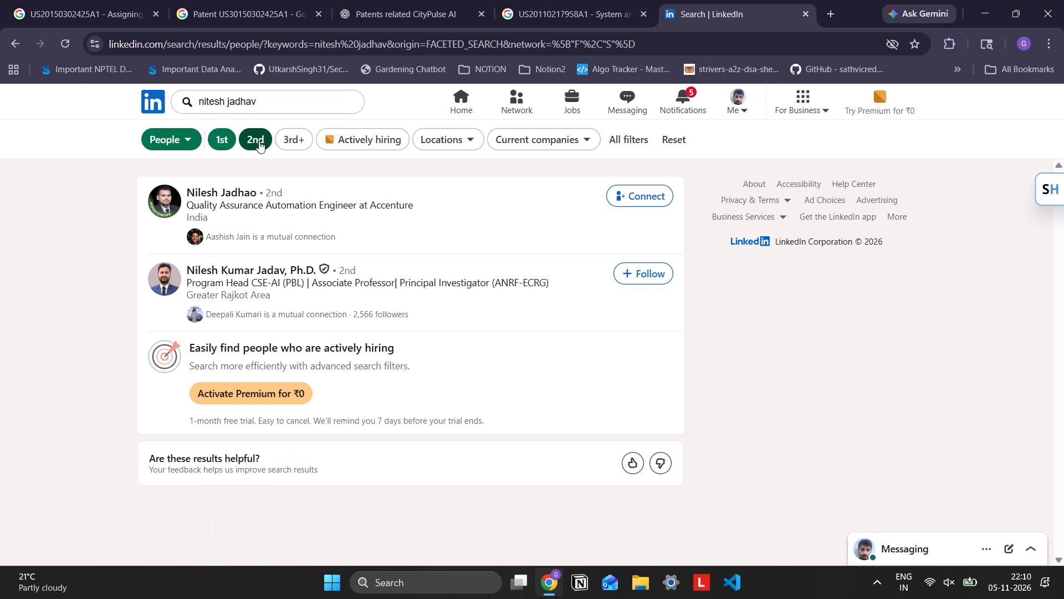
click(288, 138)
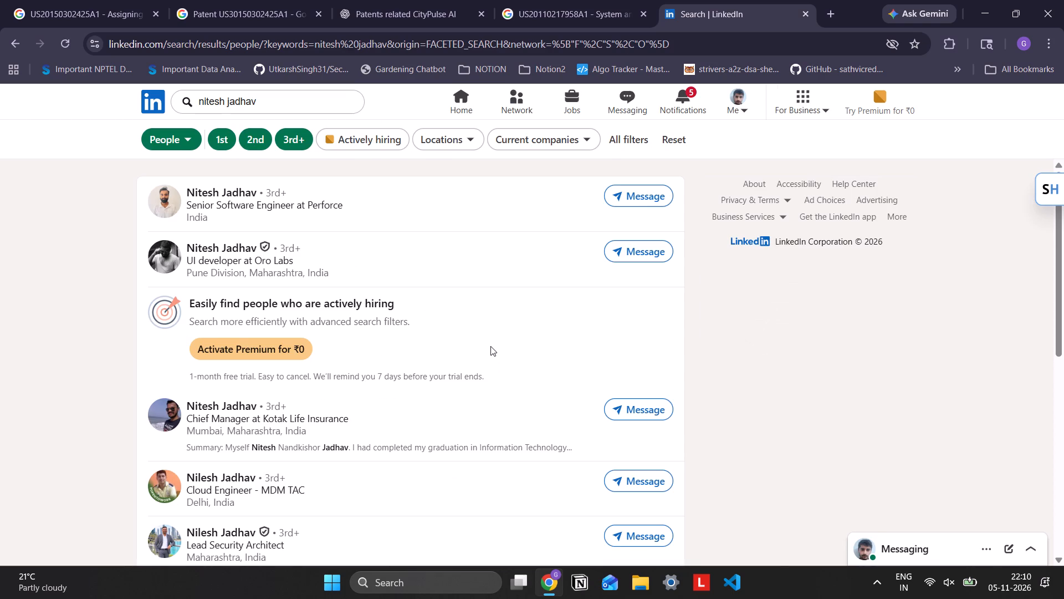
scroll(490, 346, down, 2)
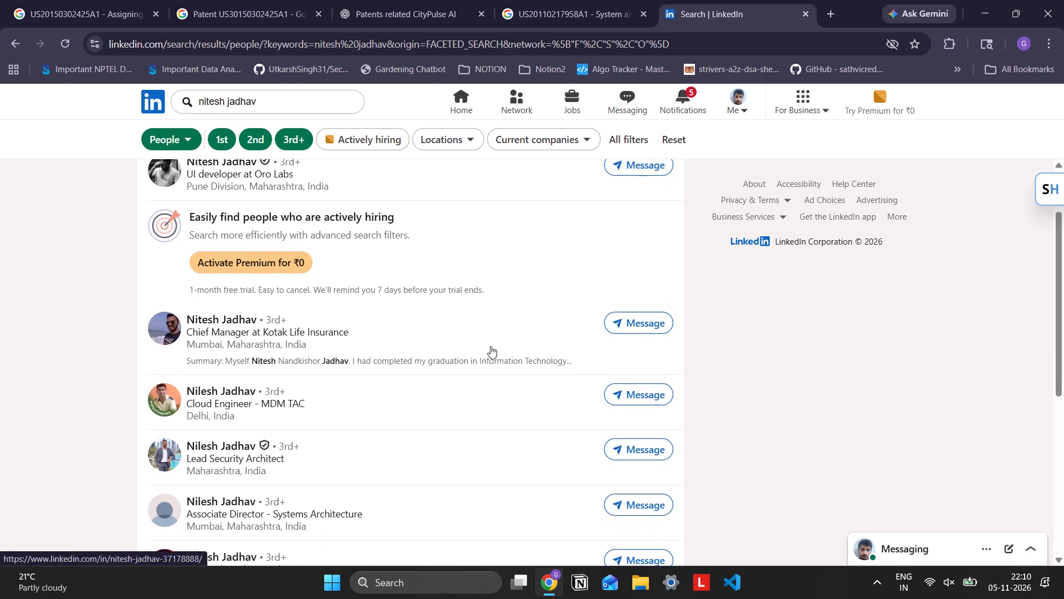
scroll(490, 346, down, 5)
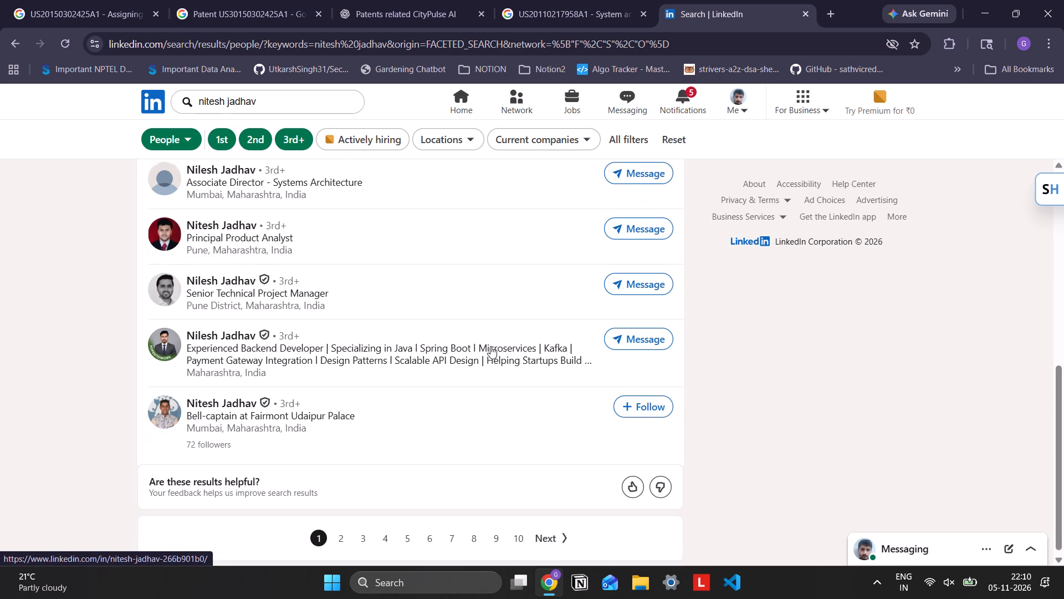
Open the profile of the Java and Spring Boot backend developer in the results and review it down to the experience section.
scroll(490, 346, down, 1)
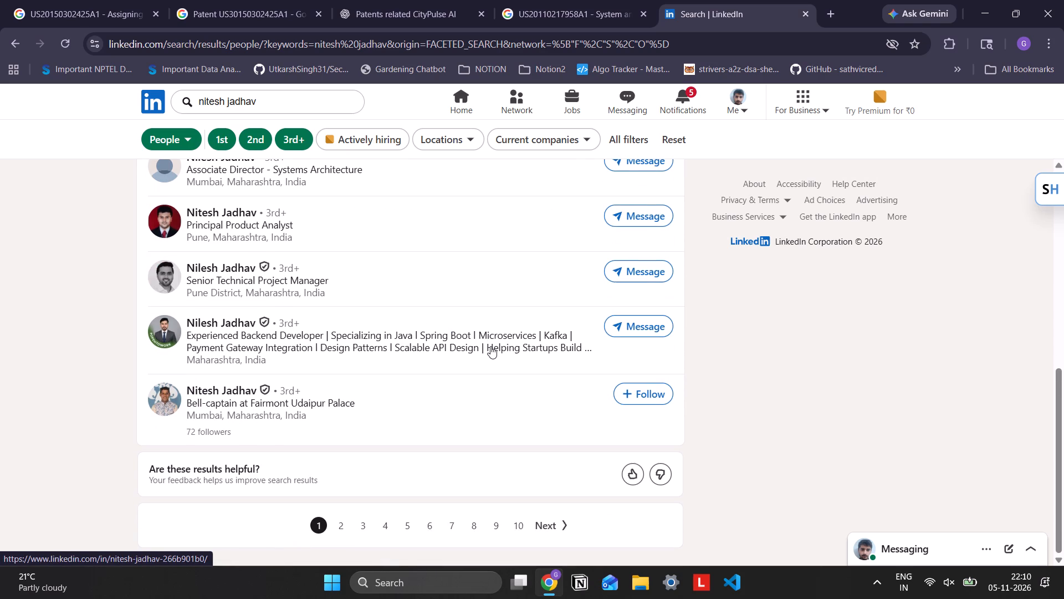
scroll(490, 346, down, 1)
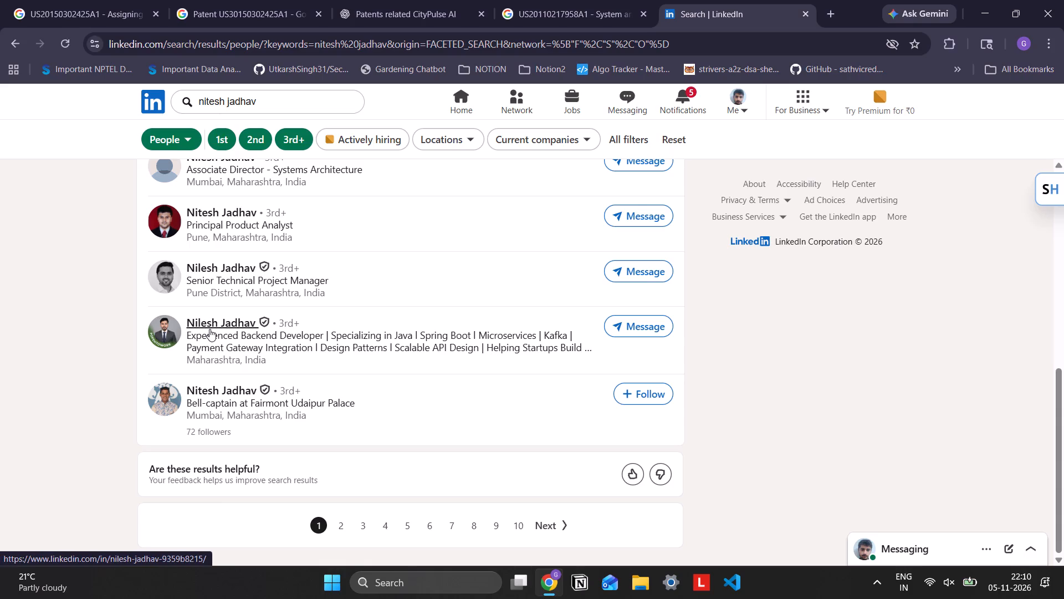
click(209, 329)
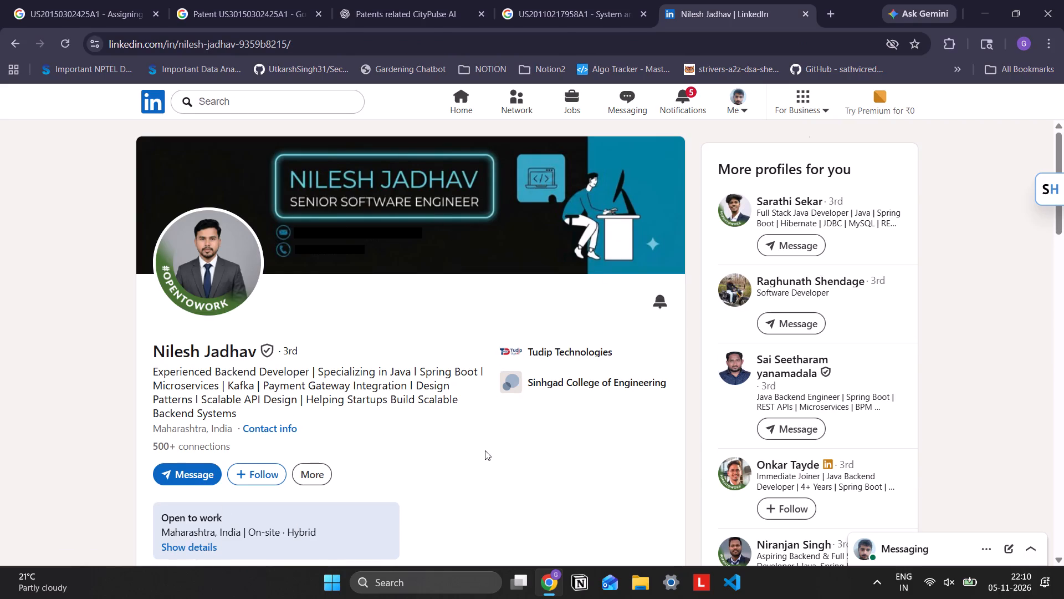
scroll(485, 450, down, 3)
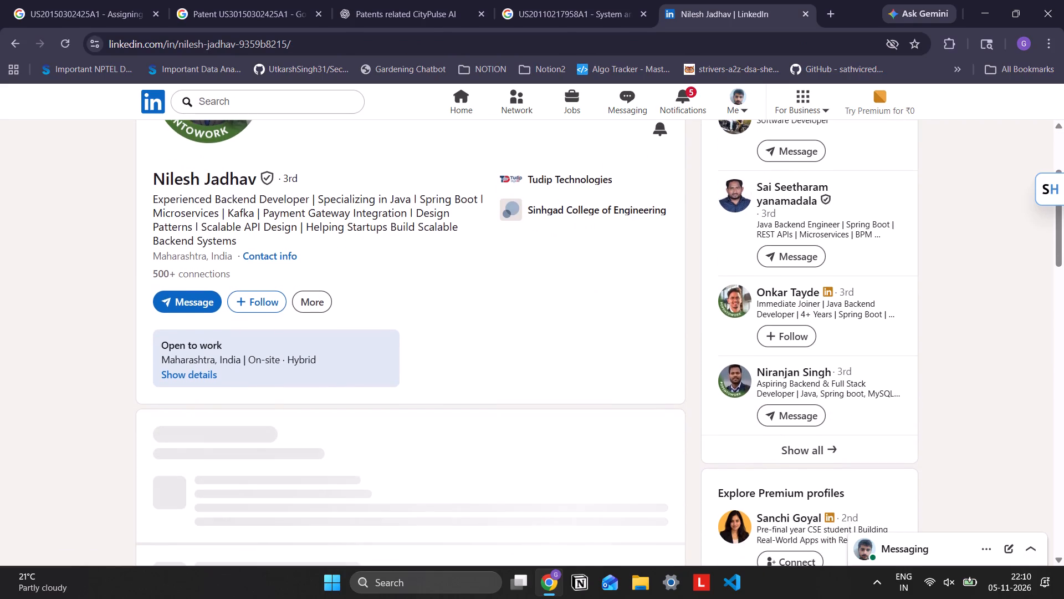
scroll(485, 450, down, 1)
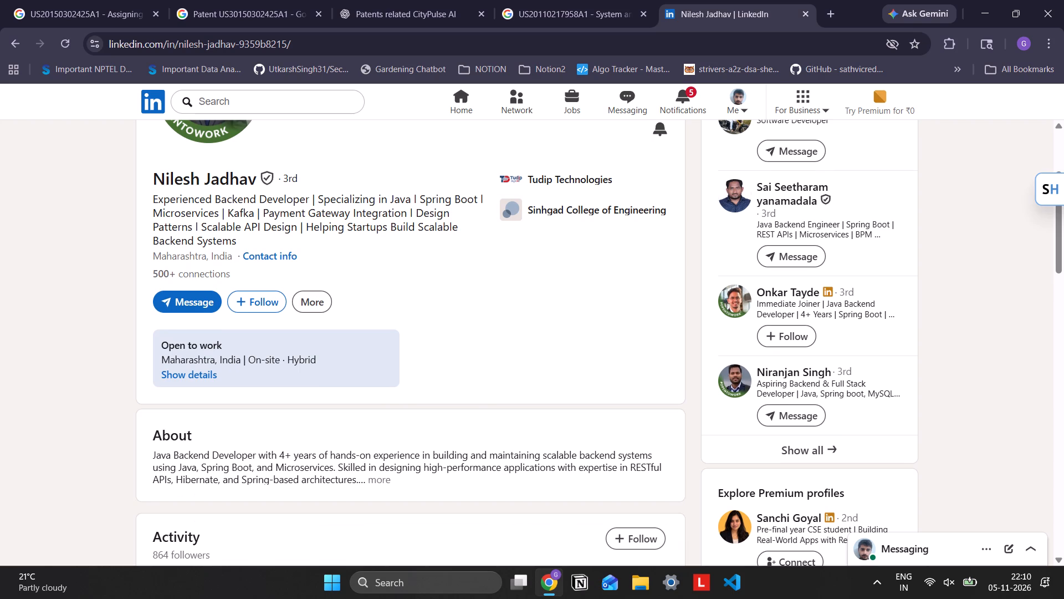
scroll(485, 450, down, 1)
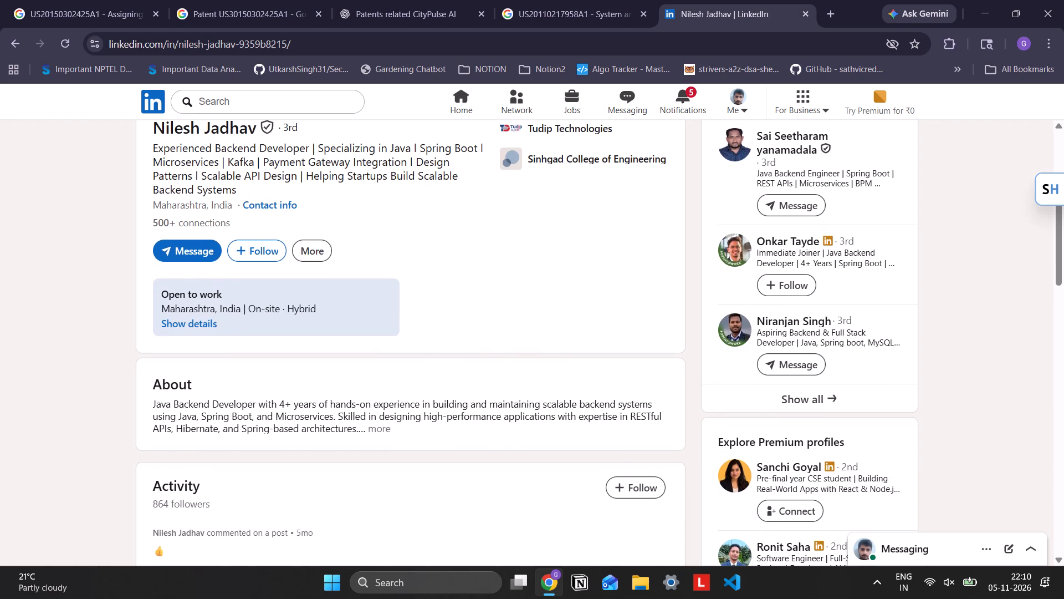
scroll(485, 450, down, 3)
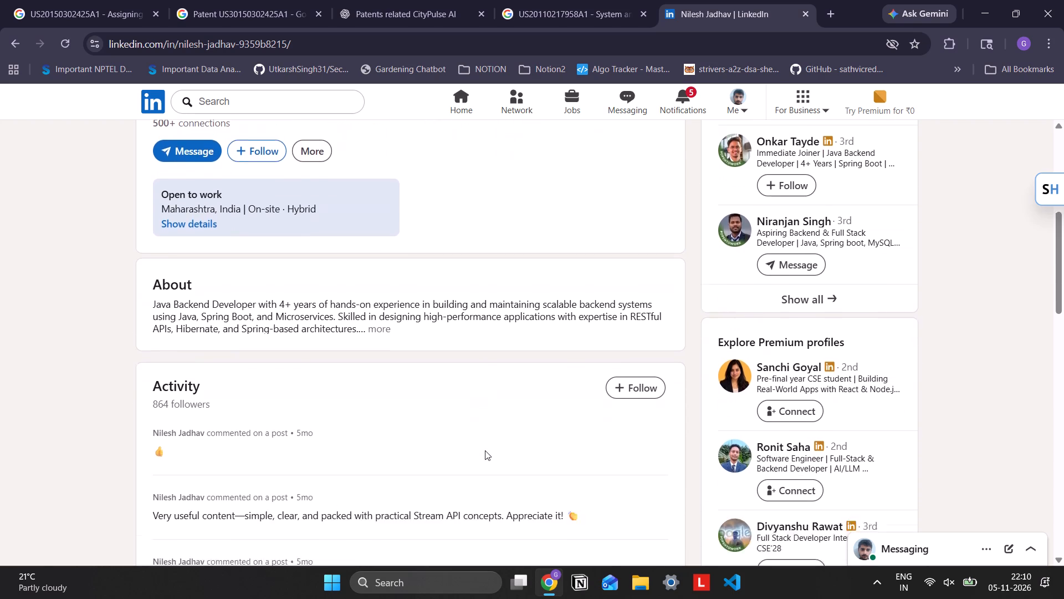
scroll(485, 450, down, 2)
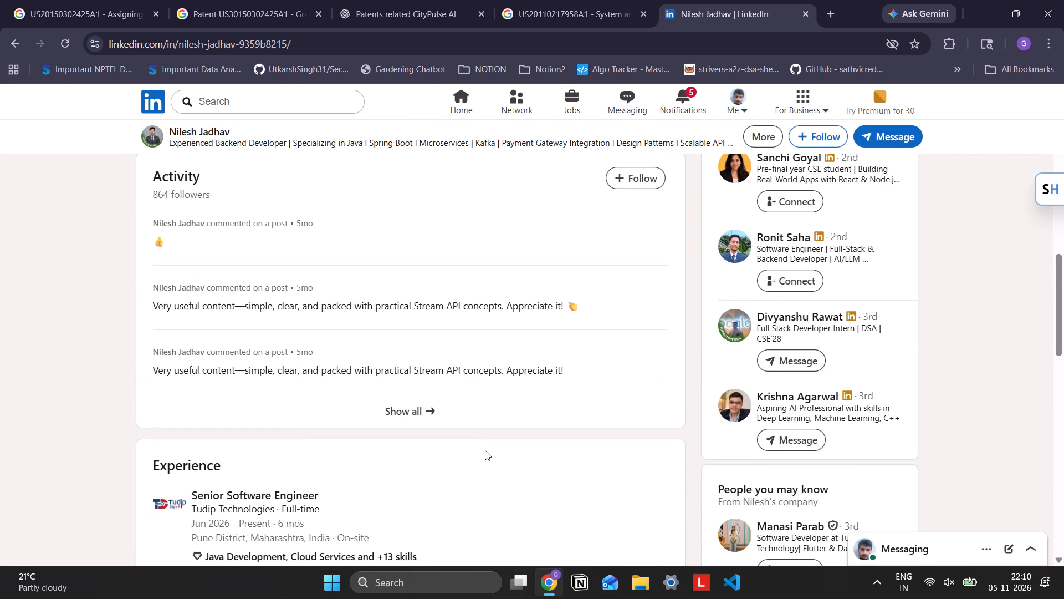
scroll(485, 450, down, 2)
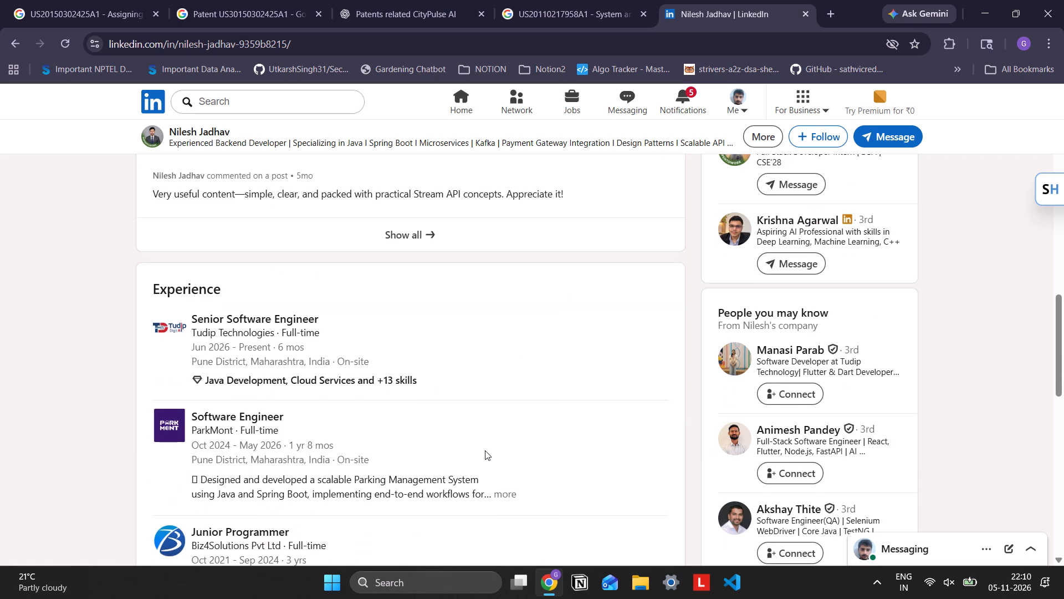
scroll(485, 450, down, 2)
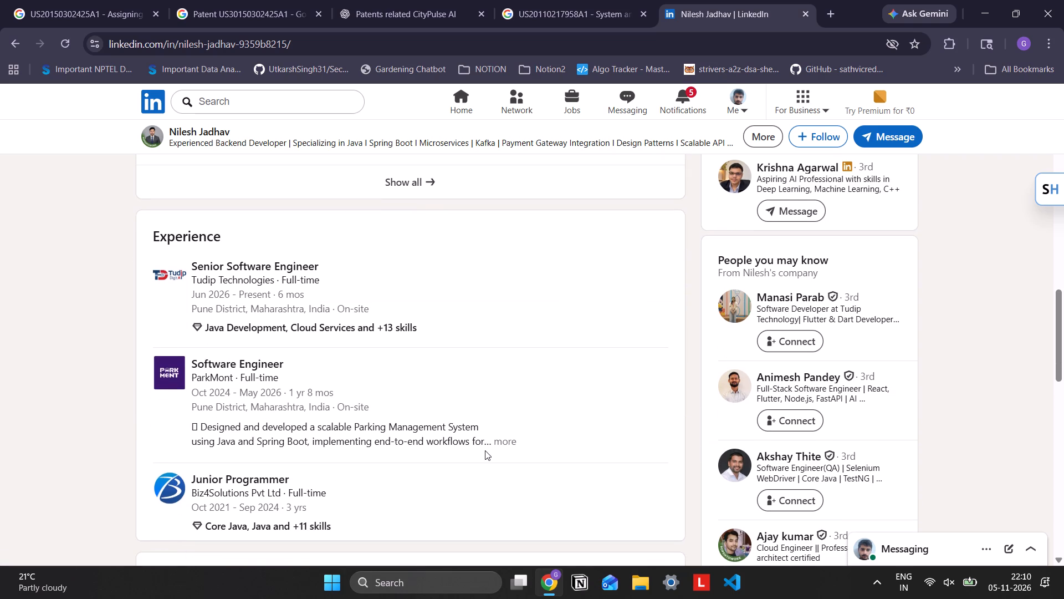
scroll(485, 450, down, 1)
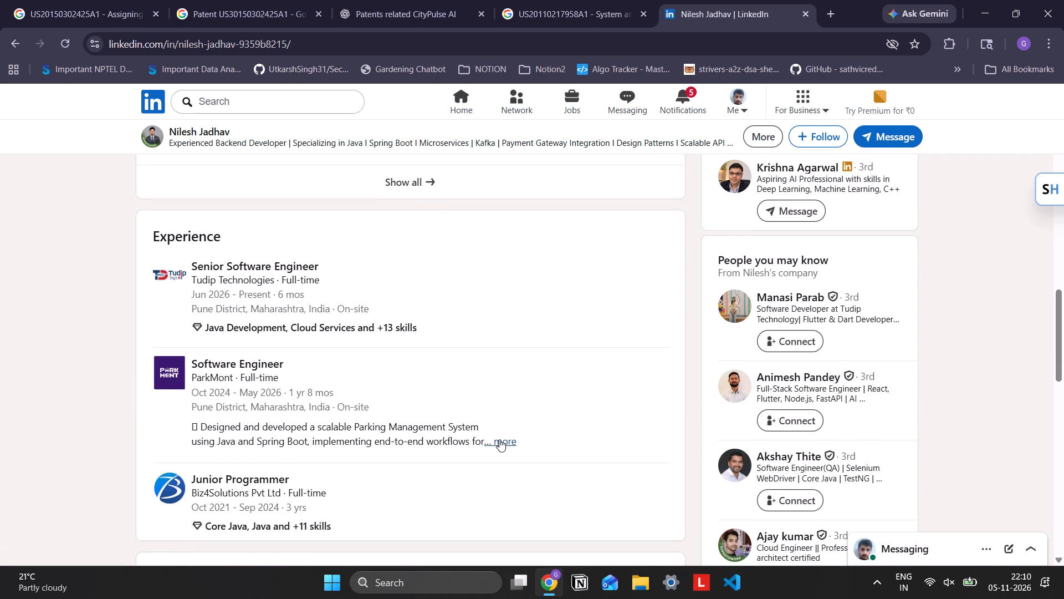
Expand the ParkMont Software Engineer description and read through the remaining experience and education entries.
click(499, 439)
scroll(499, 439, down, 2)
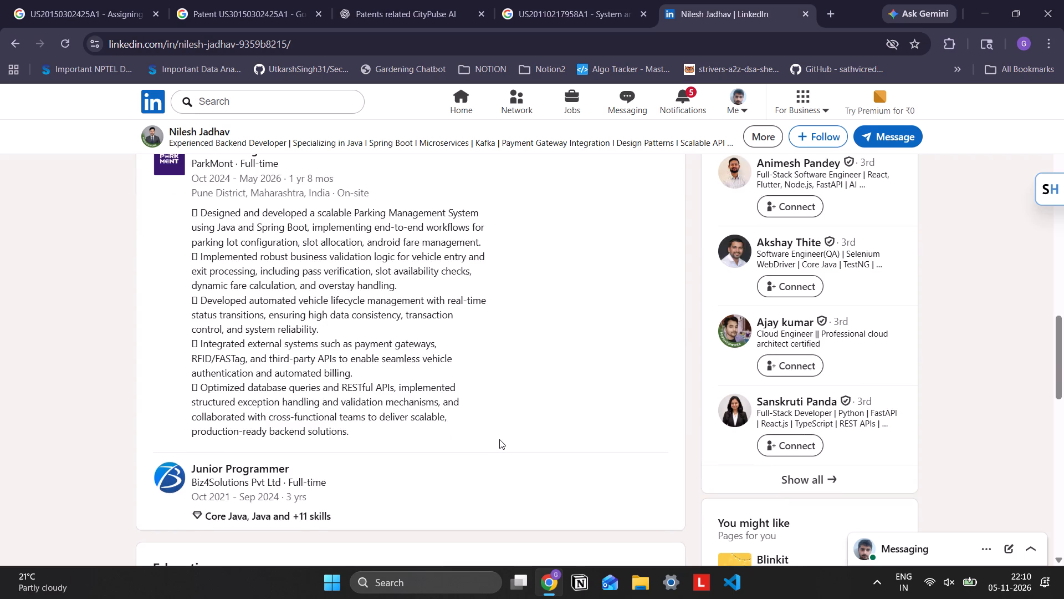
scroll(499, 439, down, 2)
scroll(499, 439, up, 1)
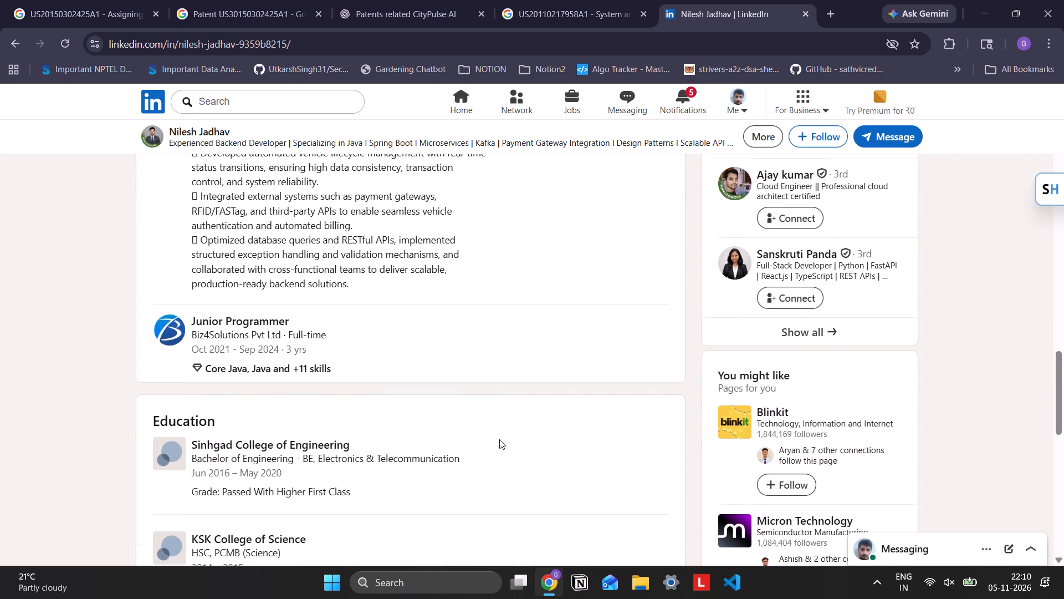
scroll(499, 439, up, 1)
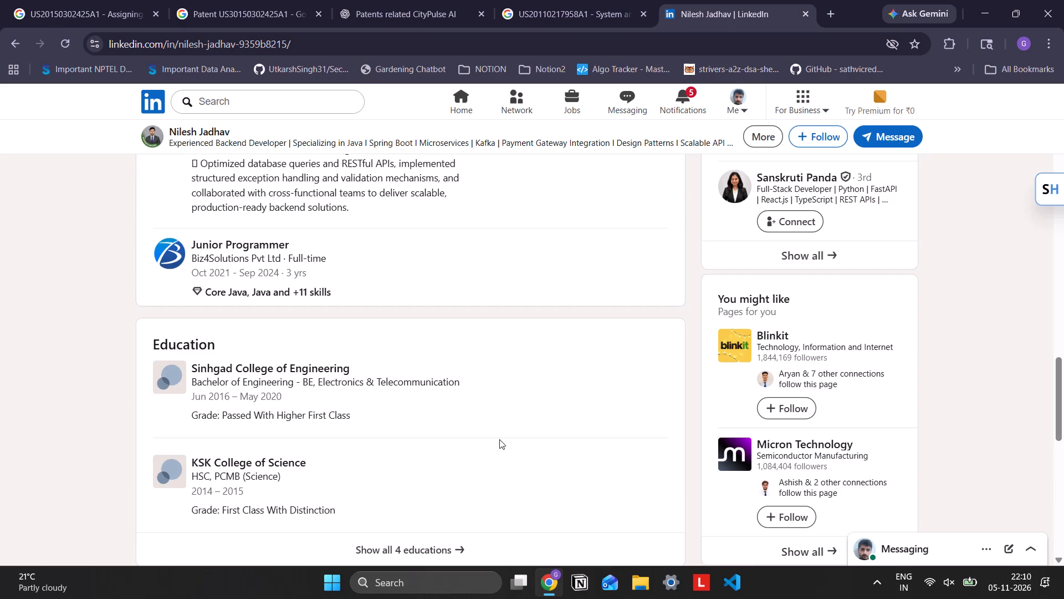
scroll(499, 439, up, 1)
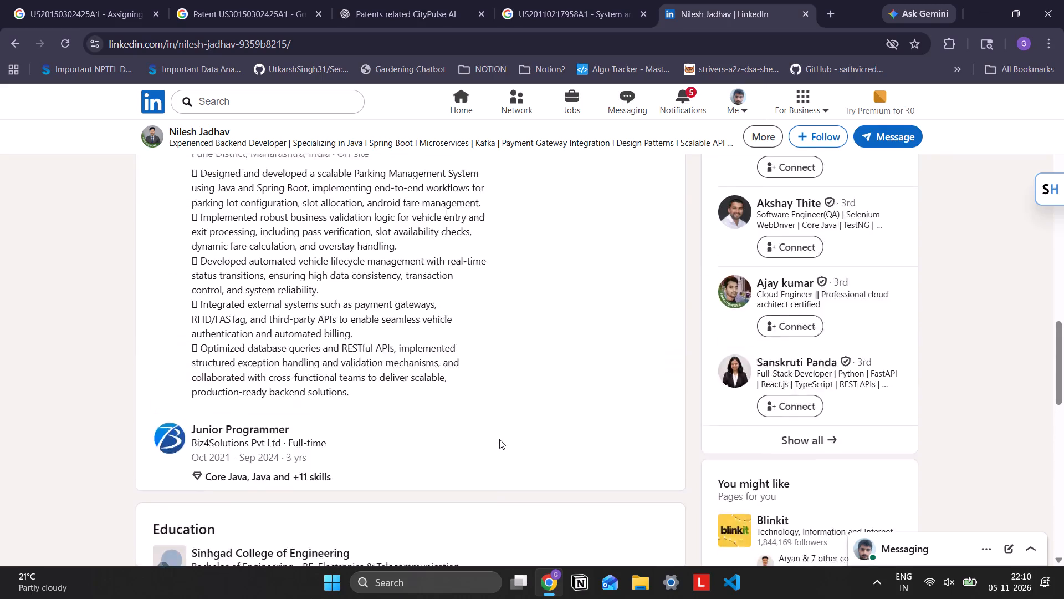
scroll(499, 439, up, 9)
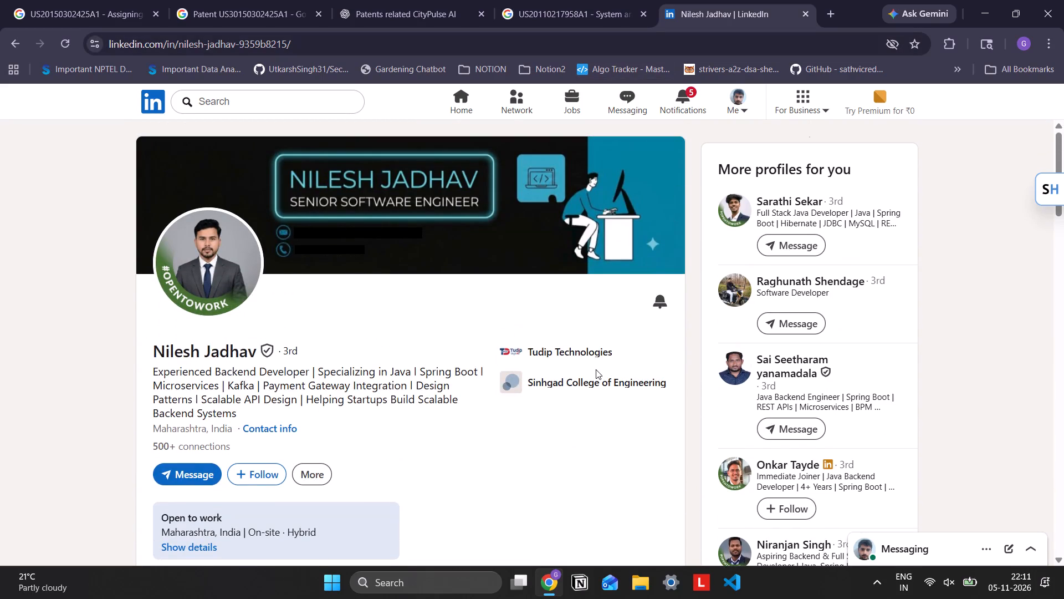
scroll(572, 417, down, 2)
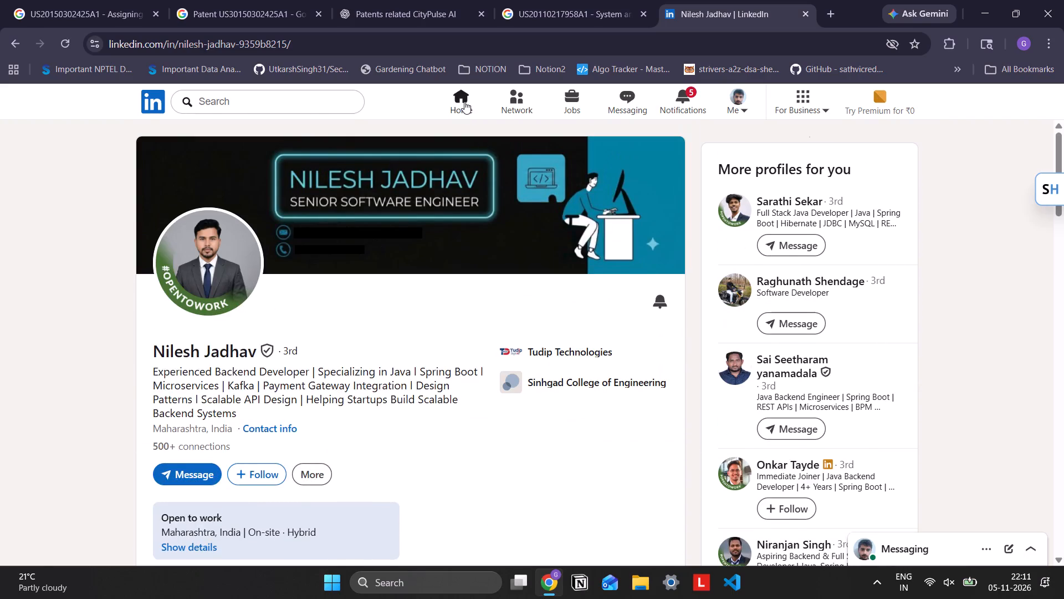
Go to the LinkedIn home feed and browse its first posts.
click(463, 101)
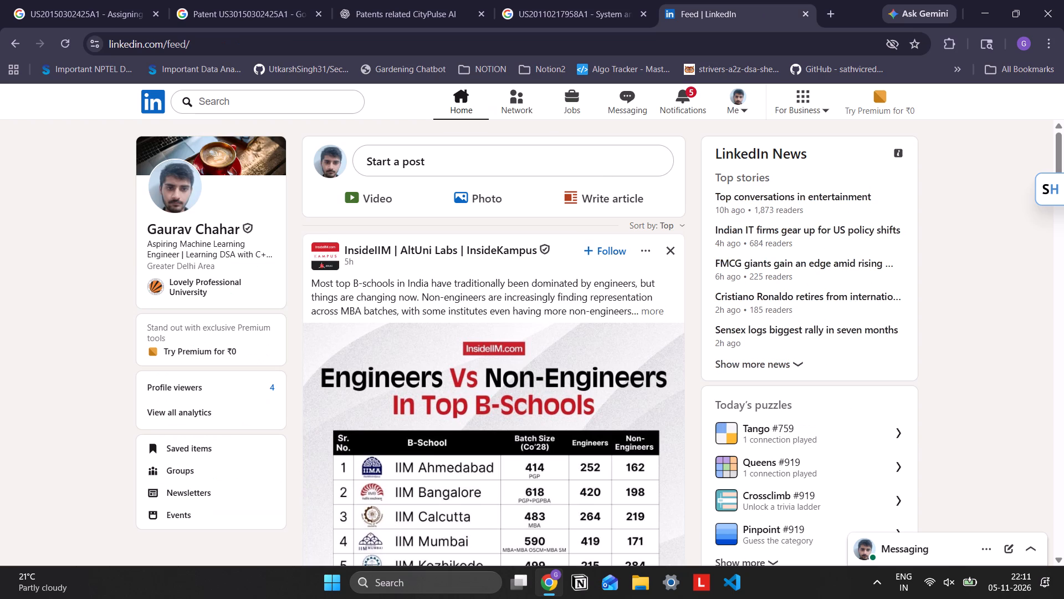
scroll(603, 327, down, 2)
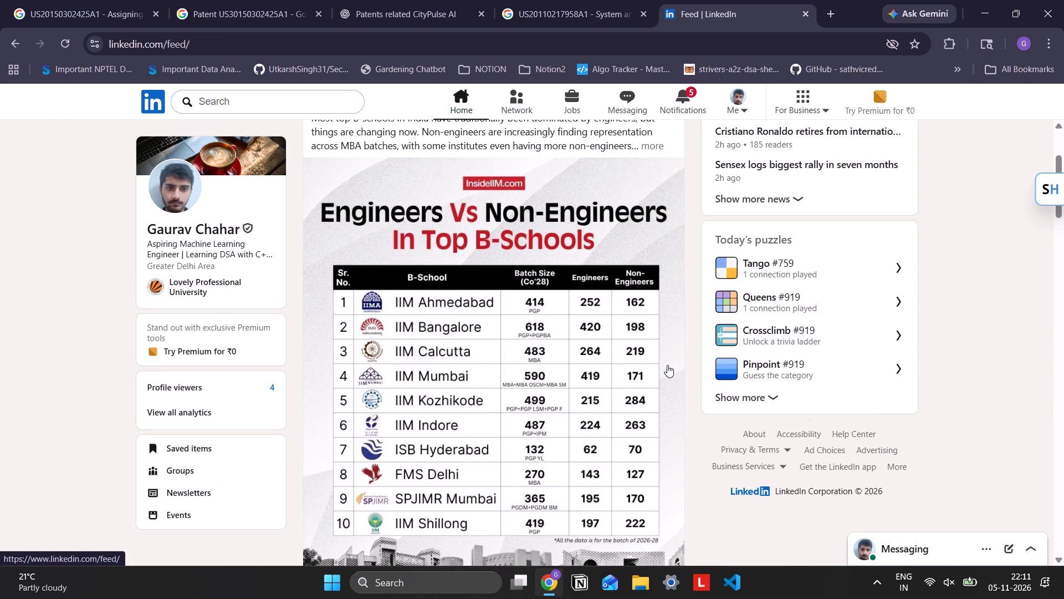
scroll(667, 365, down, 1)
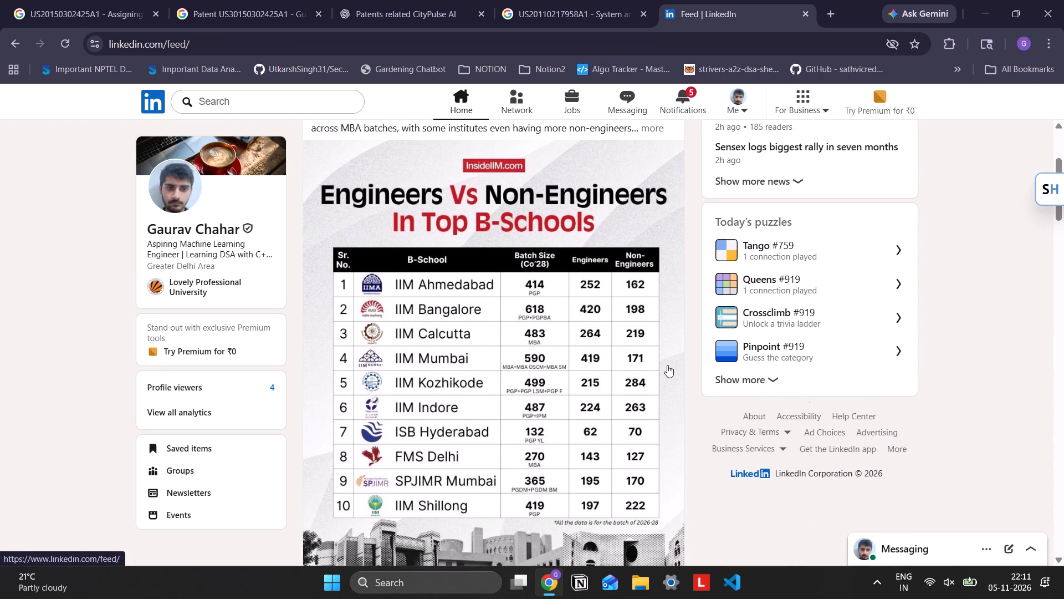
scroll(667, 365, down, 1)
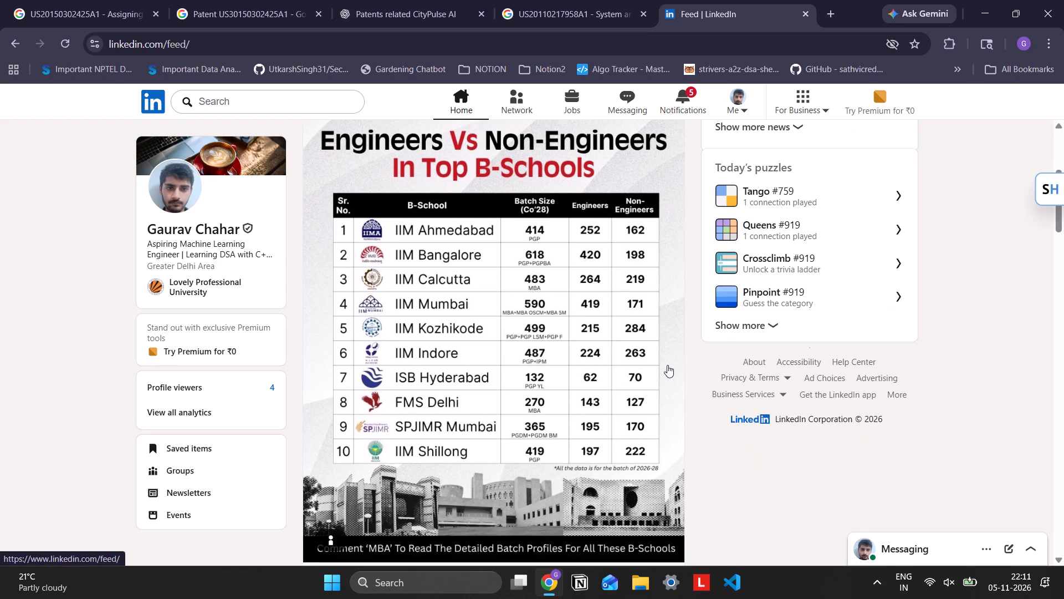
scroll(667, 365, down, 6)
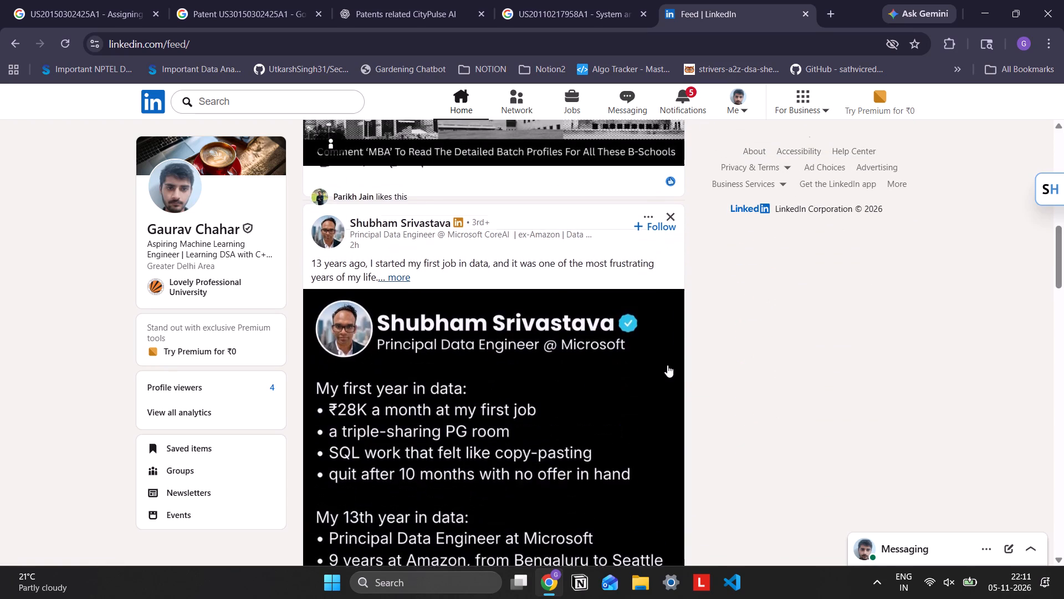
scroll(667, 365, down, 1)
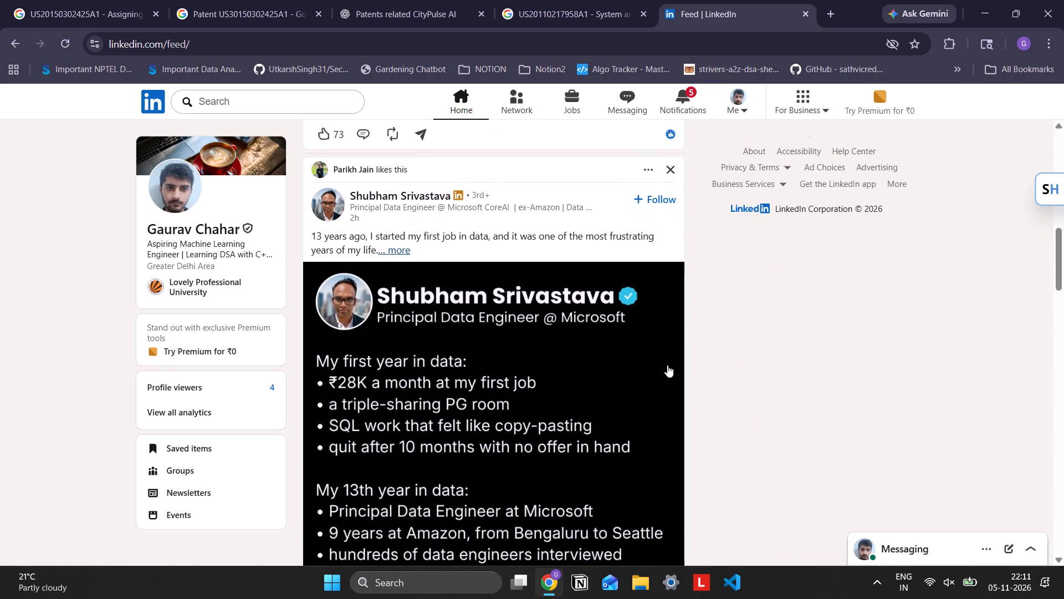
scroll(667, 365, down, 1)
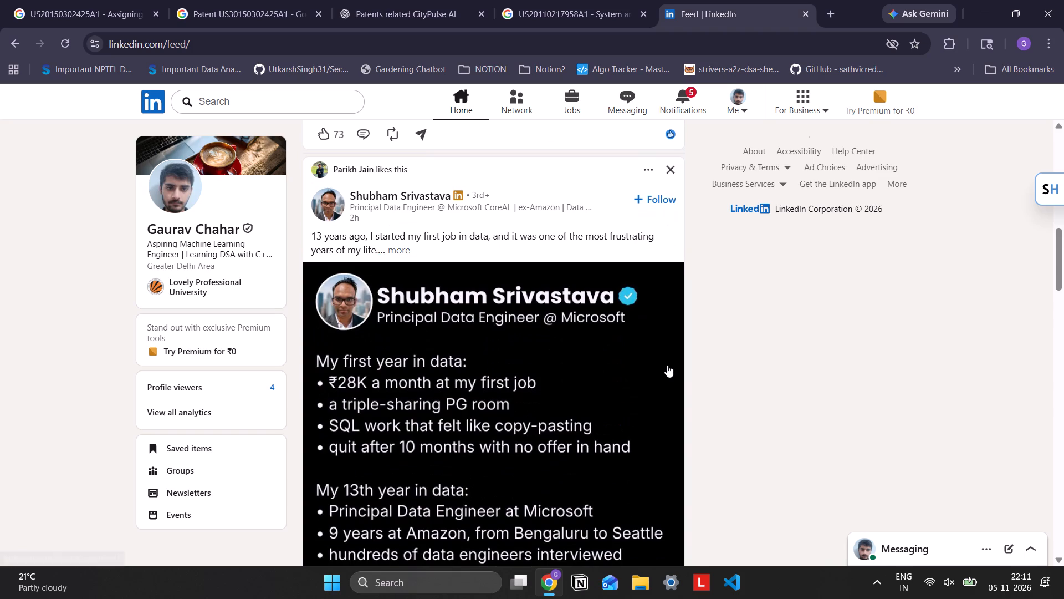
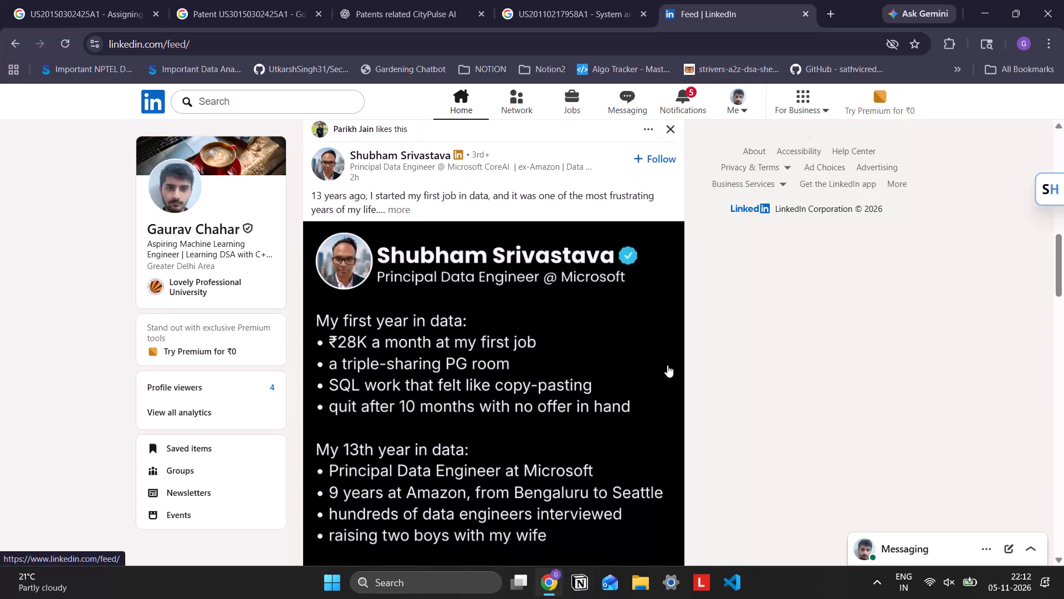
Browse further down the home feed and read the full LeetCode Two Sum post by the Zoho SDE.
scroll(667, 365, down, 1)
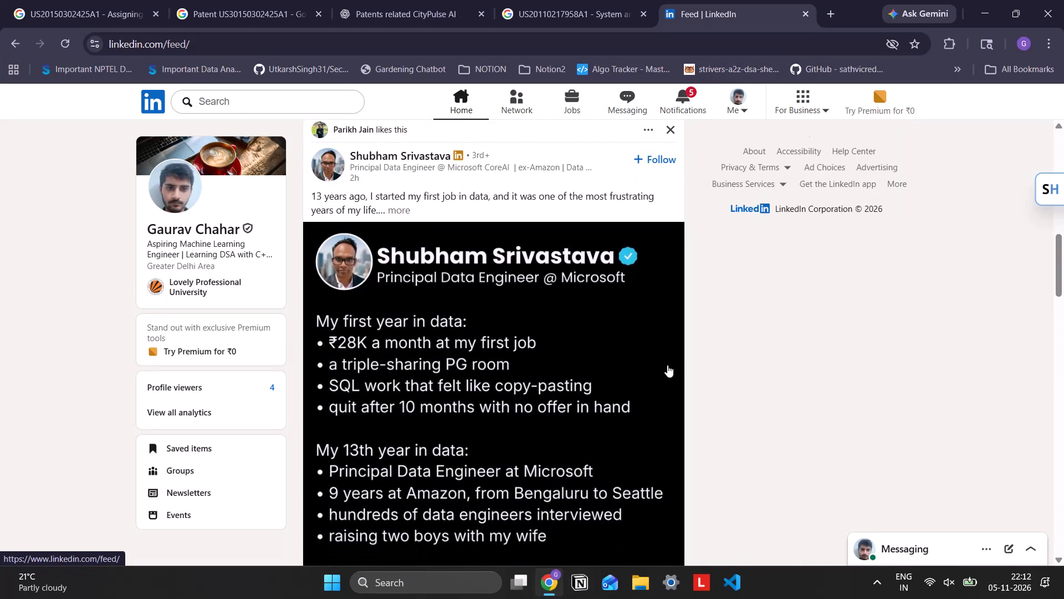
scroll(667, 365, down, 1)
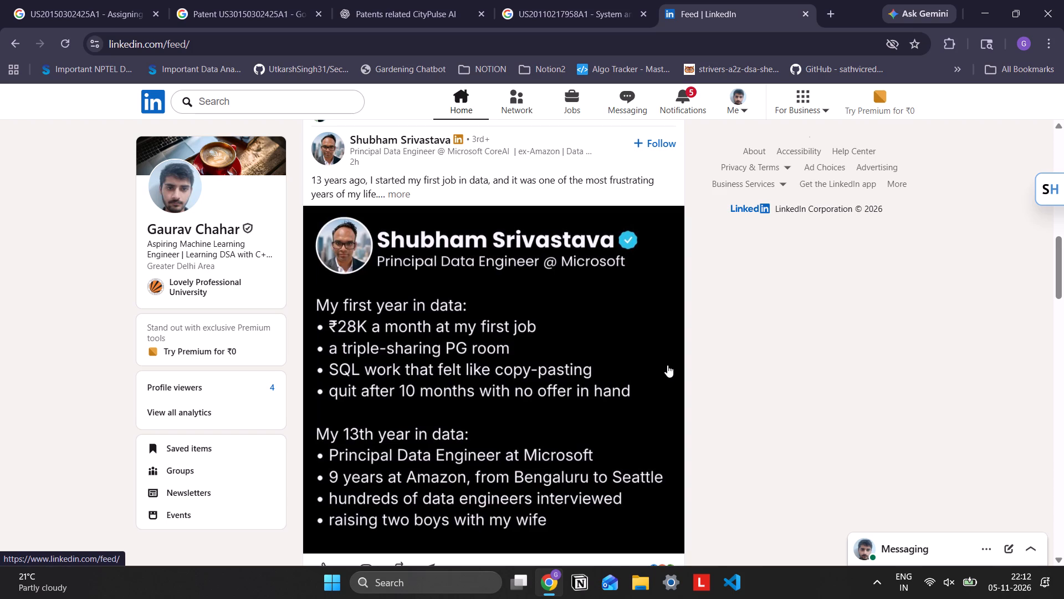
scroll(667, 365, down, 1)
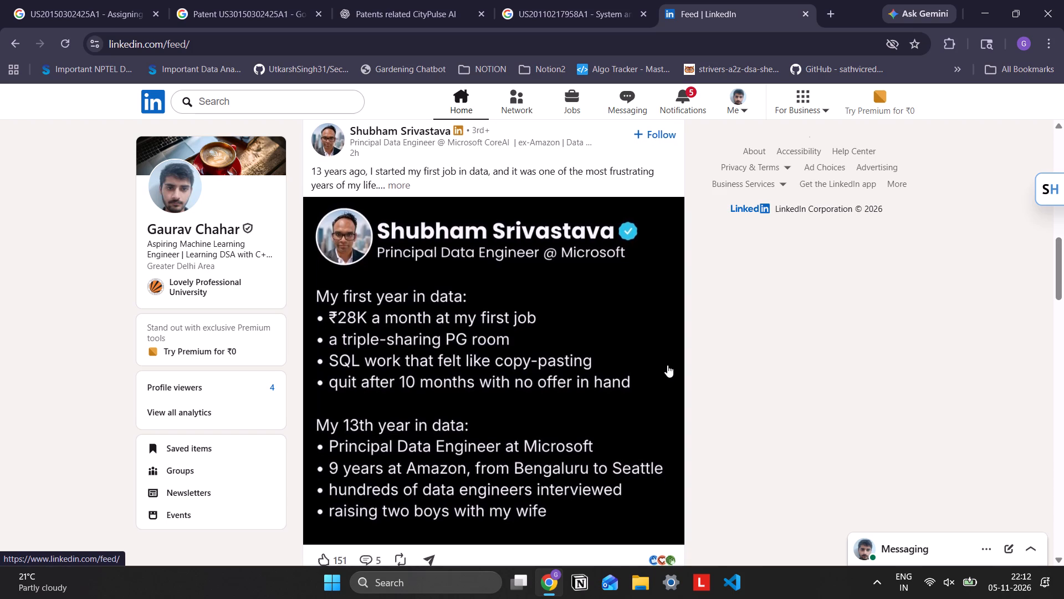
scroll(667, 365, down, 4)
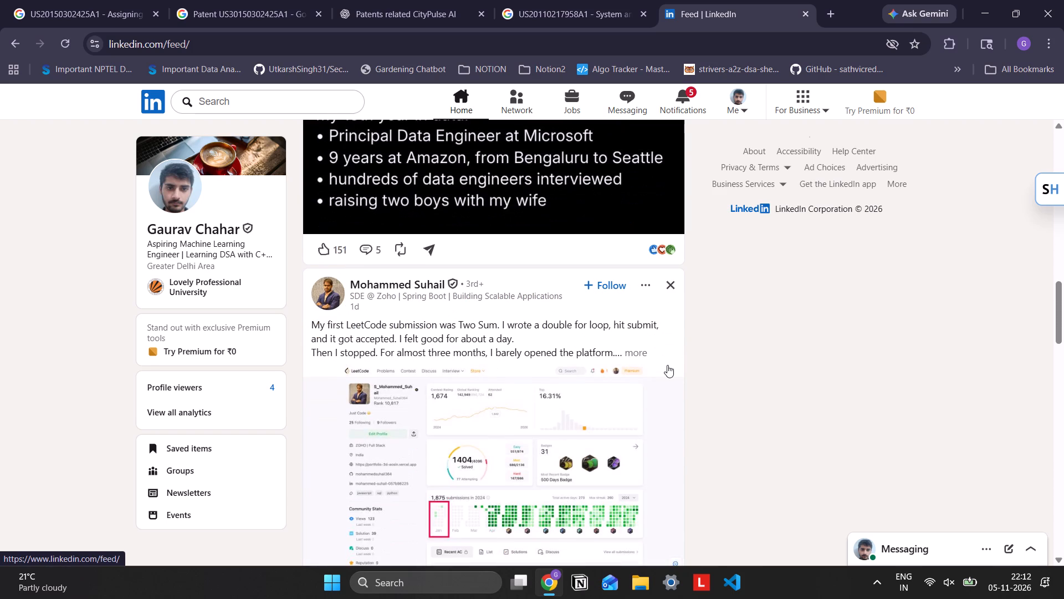
scroll(667, 365, down, 1)
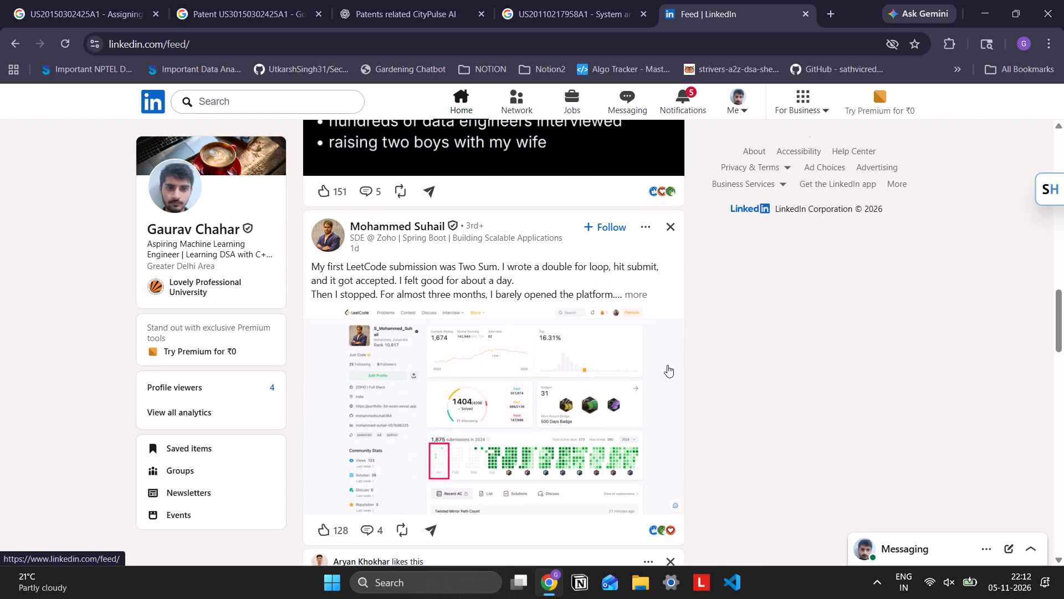
scroll(667, 365, down, 1)
click(643, 297)
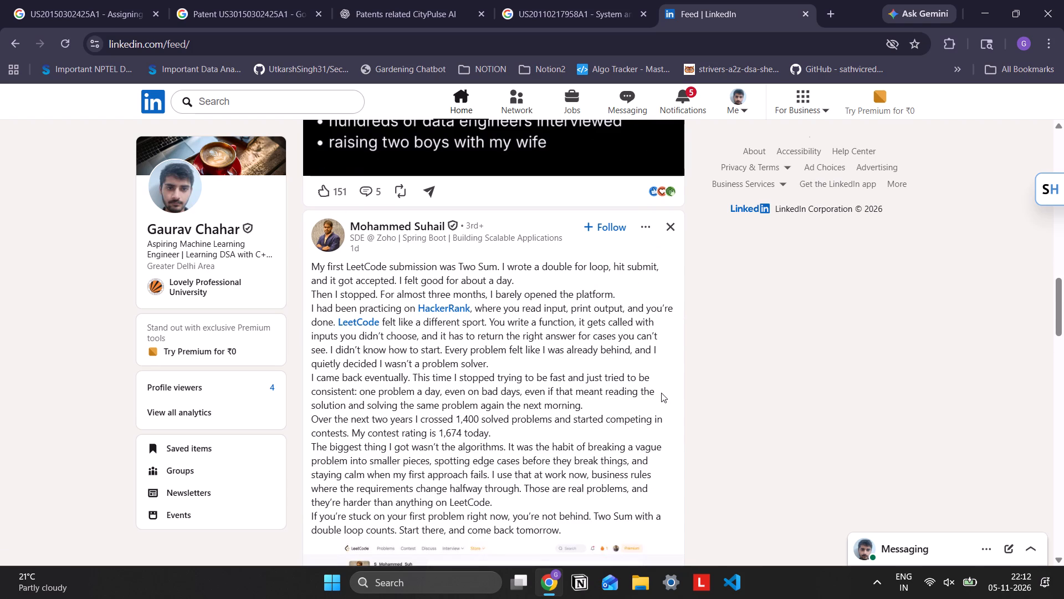
scroll(661, 393, down, 1)
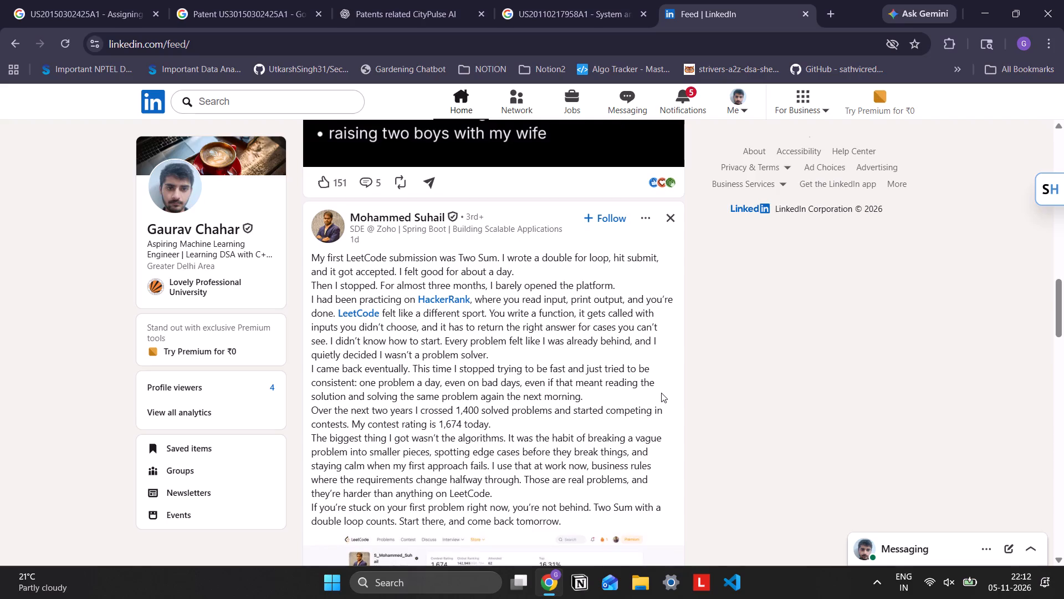
scroll(661, 393, down, 1)
Open the LeetCode post author's profile, skim its top sections and view the enlarged profile photo.
click(423, 219)
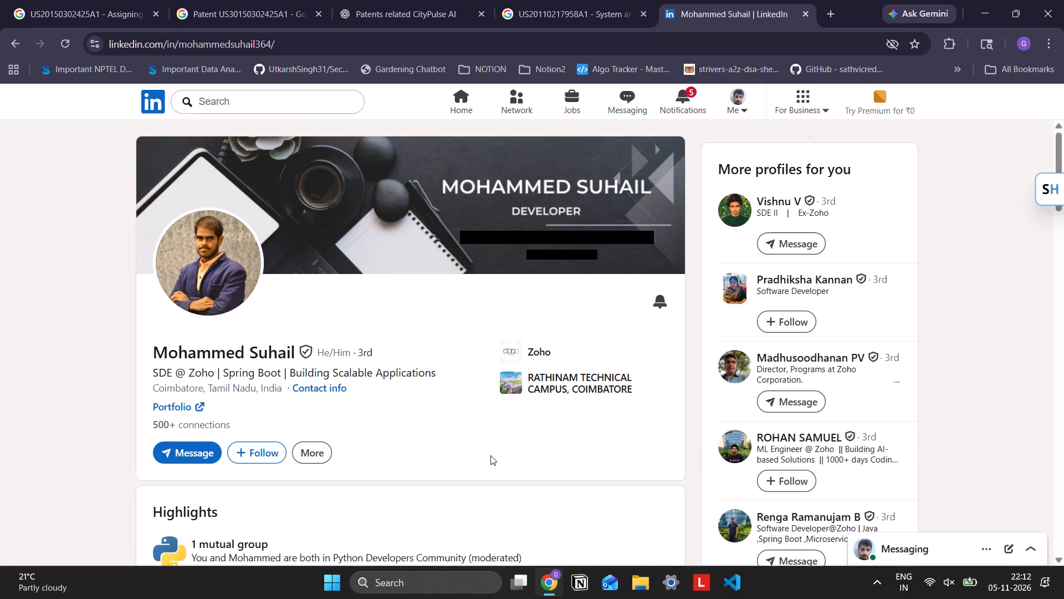
scroll(492, 455, down, 4)
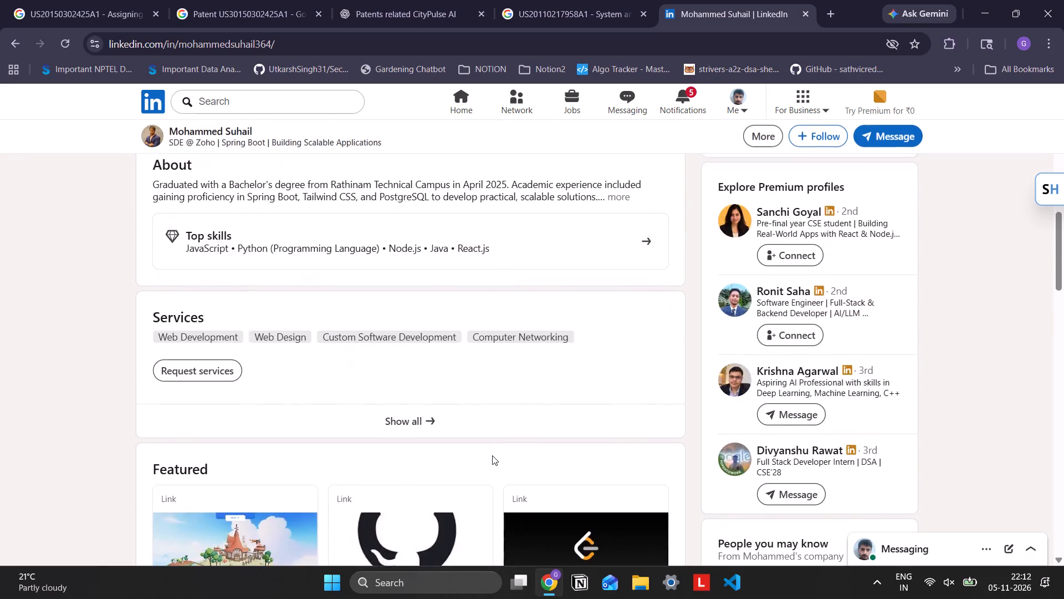
scroll(492, 455, up, 3)
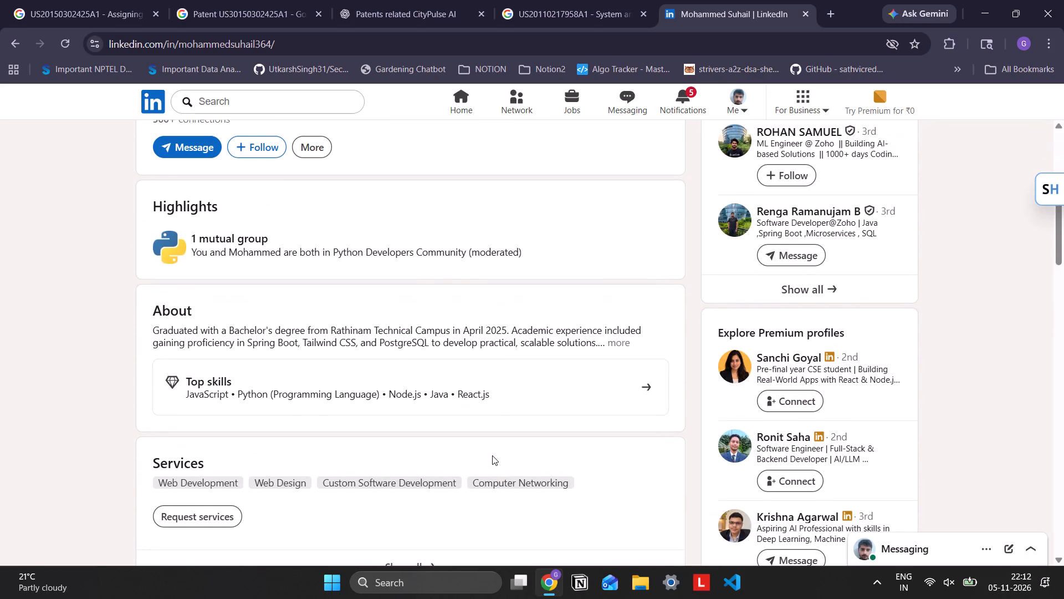
scroll(492, 455, up, 5)
click(209, 253)
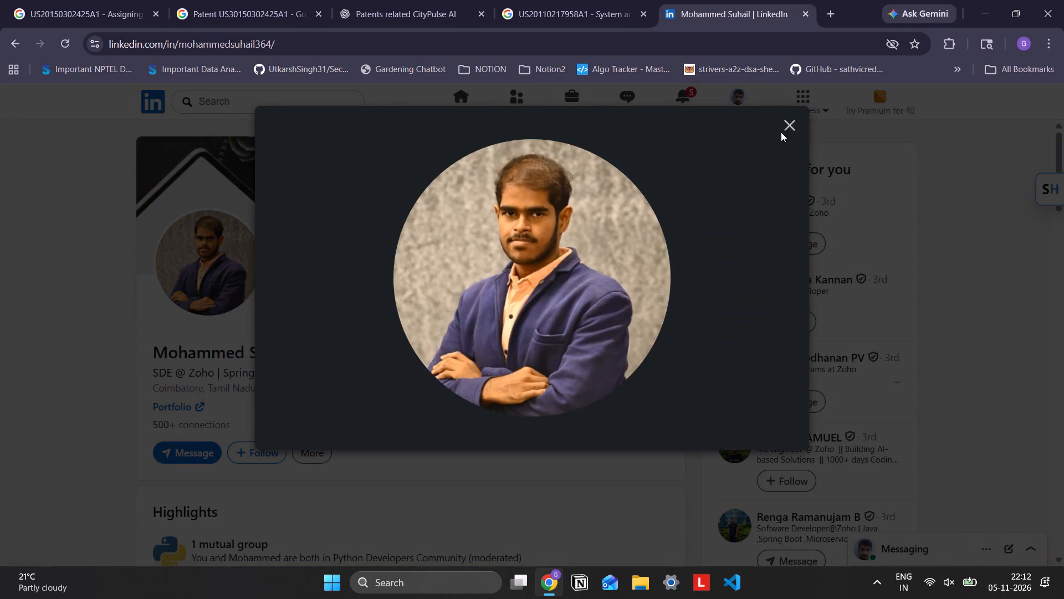
click(790, 129)
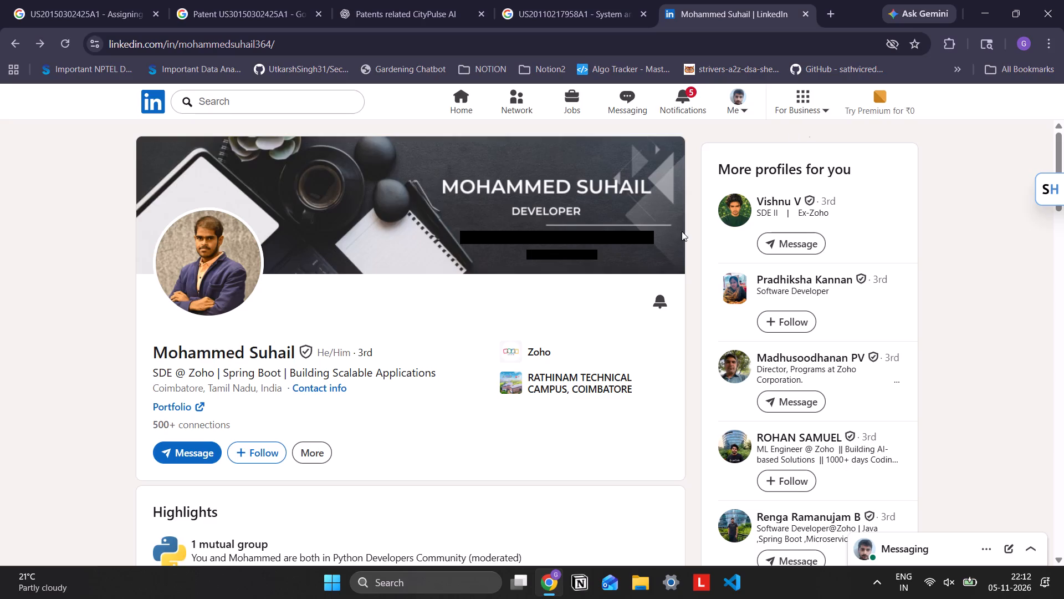
Review the profile's about, activity, experience, education and projects sections.
scroll(628, 411, down, 6)
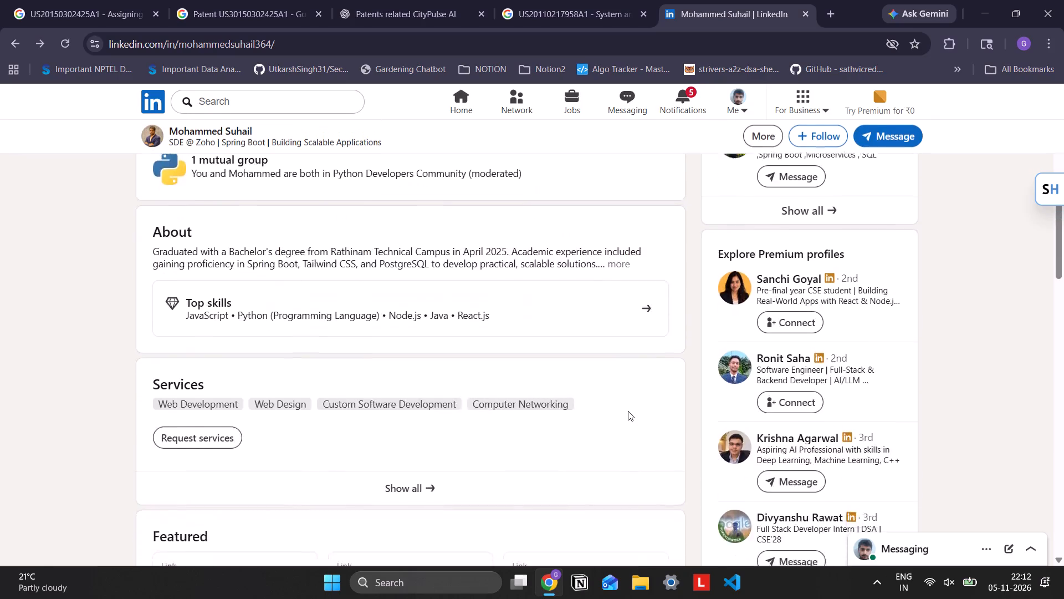
scroll(628, 411, down, 5)
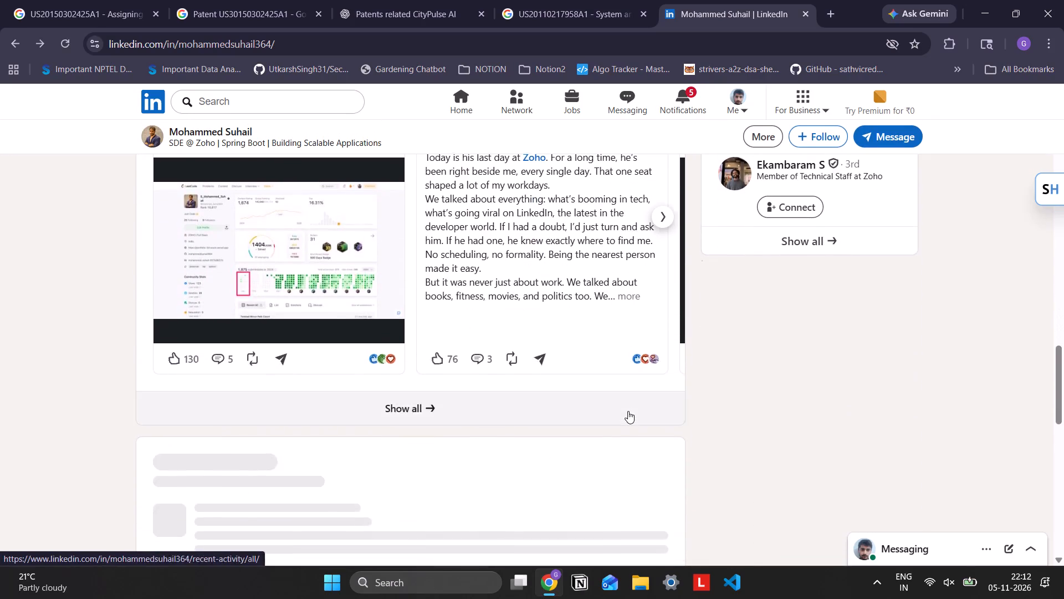
scroll(628, 411, down, 5)
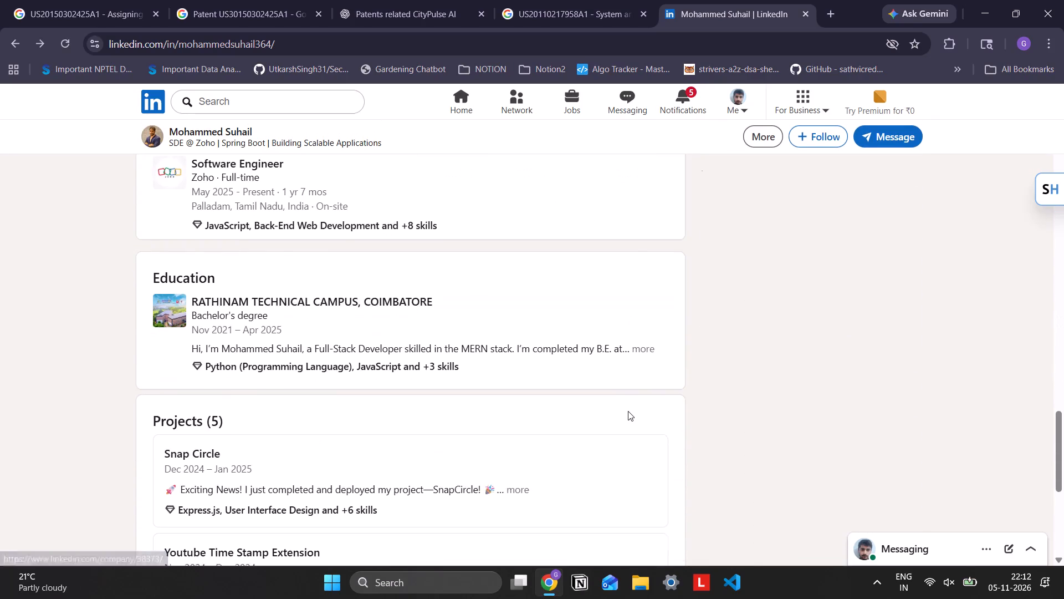
scroll(628, 411, down, 2)
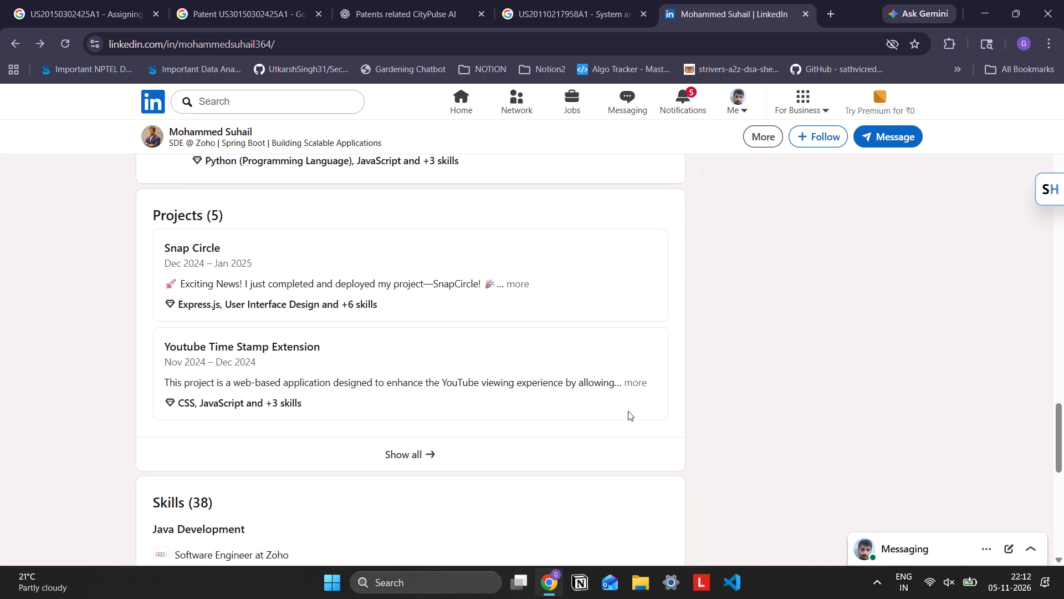
scroll(628, 411, down, 1)
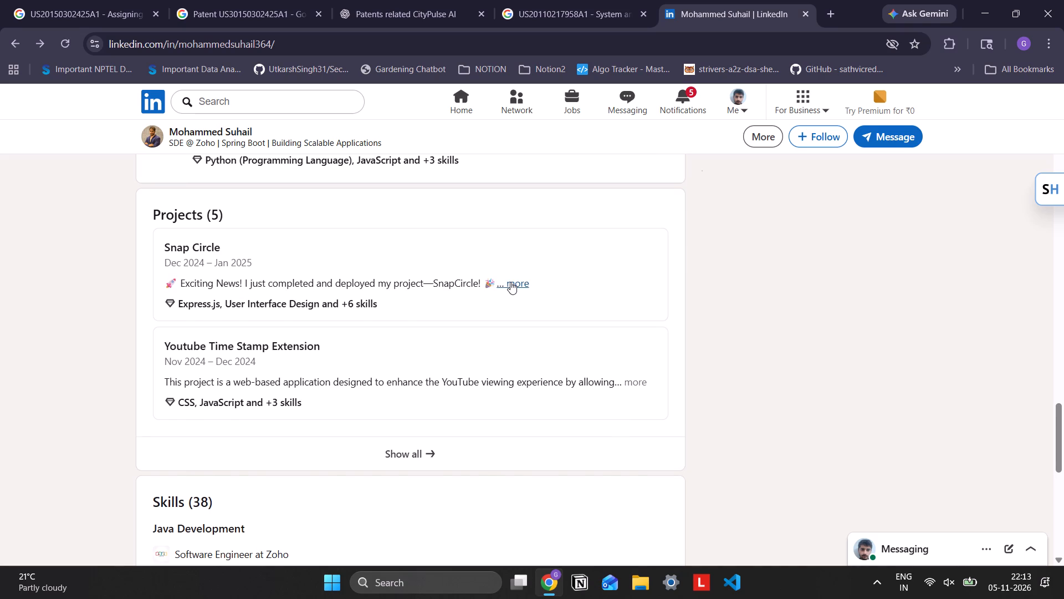
click(510, 282)
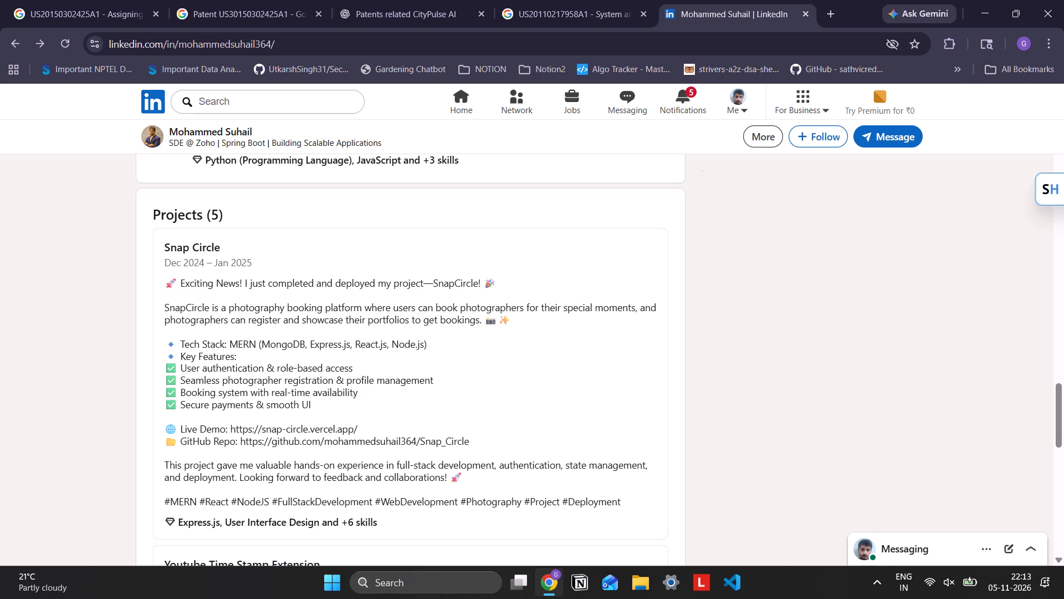
drag(356, 426, 229, 431)
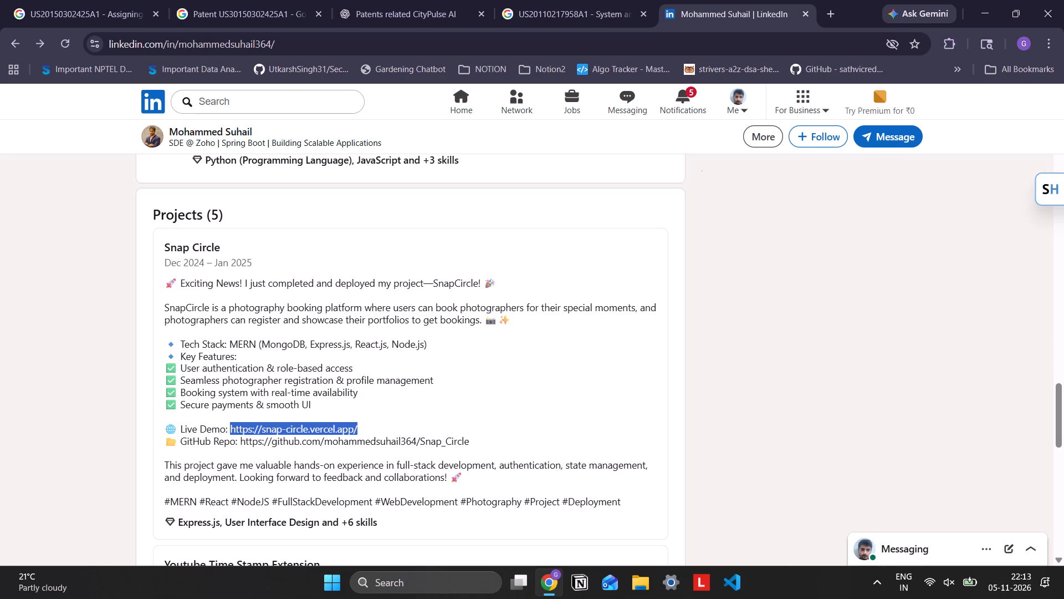
key(ctrl+c)
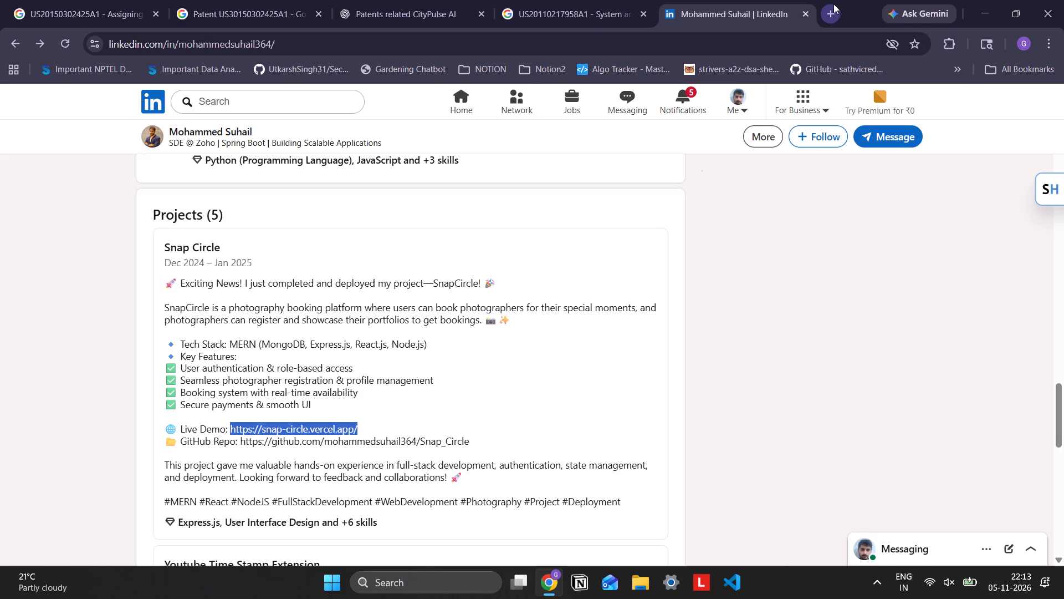
click(831, 4)
key(ctrl+v)
key(Return)
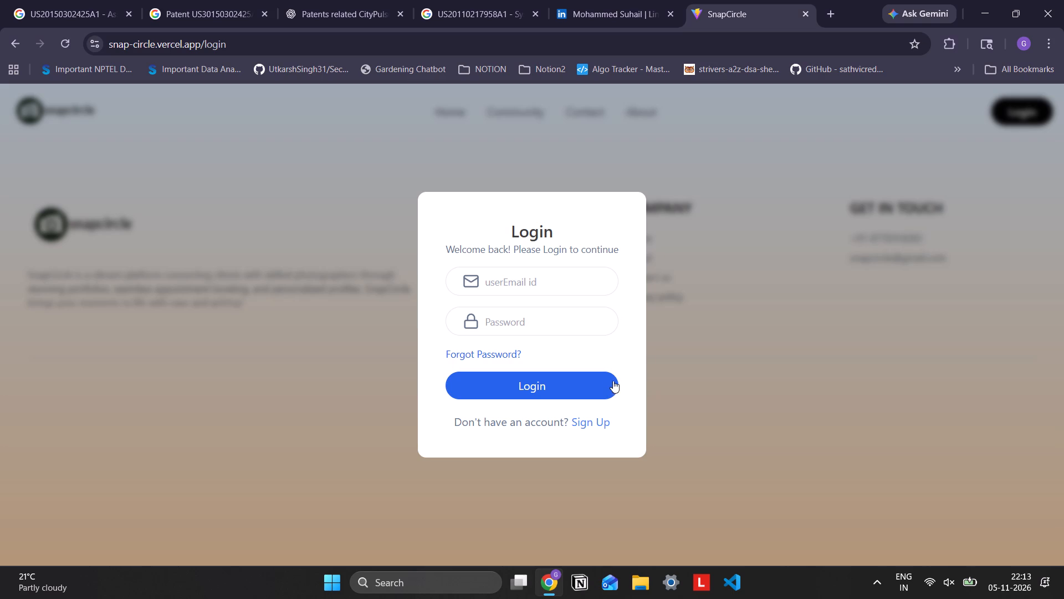
click(809, 16)
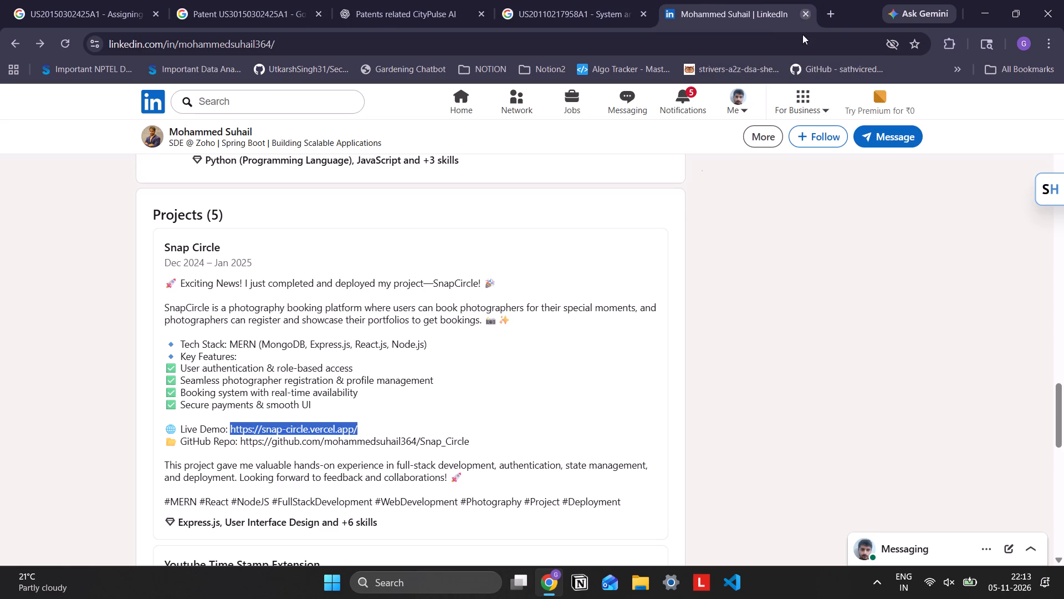
Look through the profile's remaining skills and interests sections, then close the LinkedIn tab.
scroll(582, 276, down, 4)
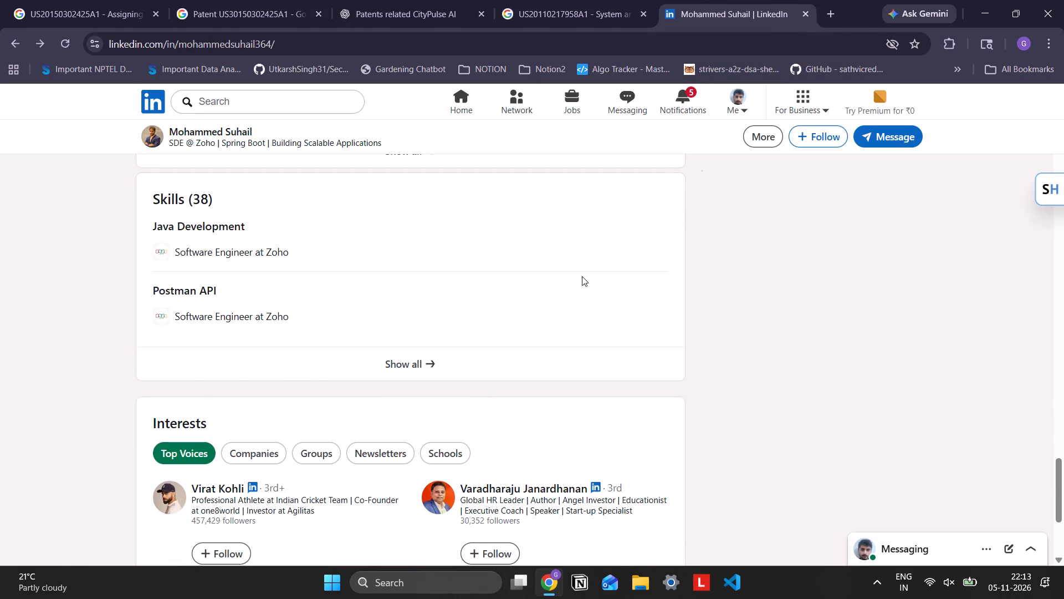
scroll(582, 276, down, 4)
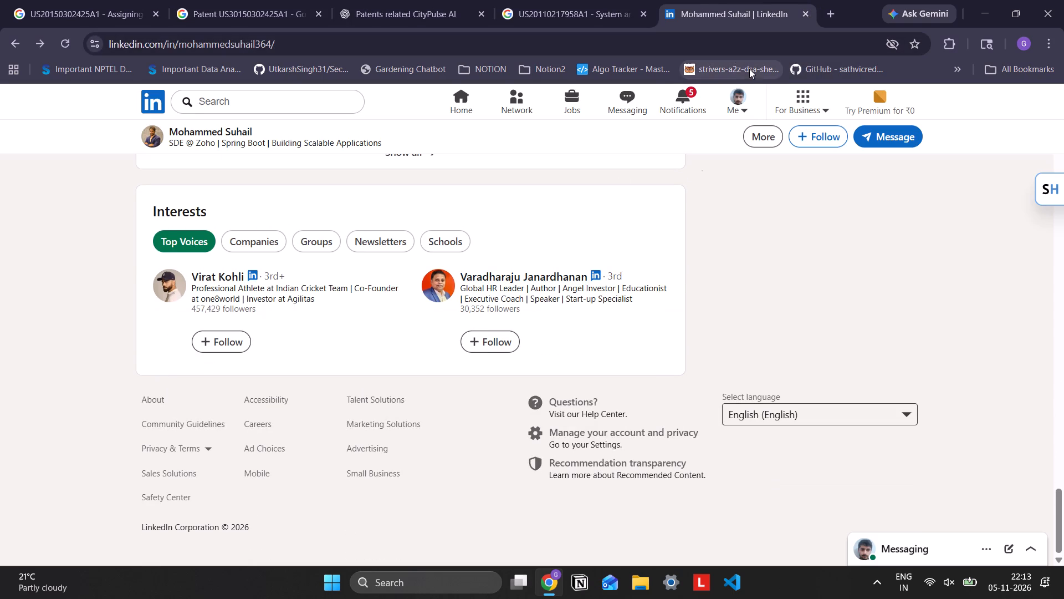
click(803, 10)
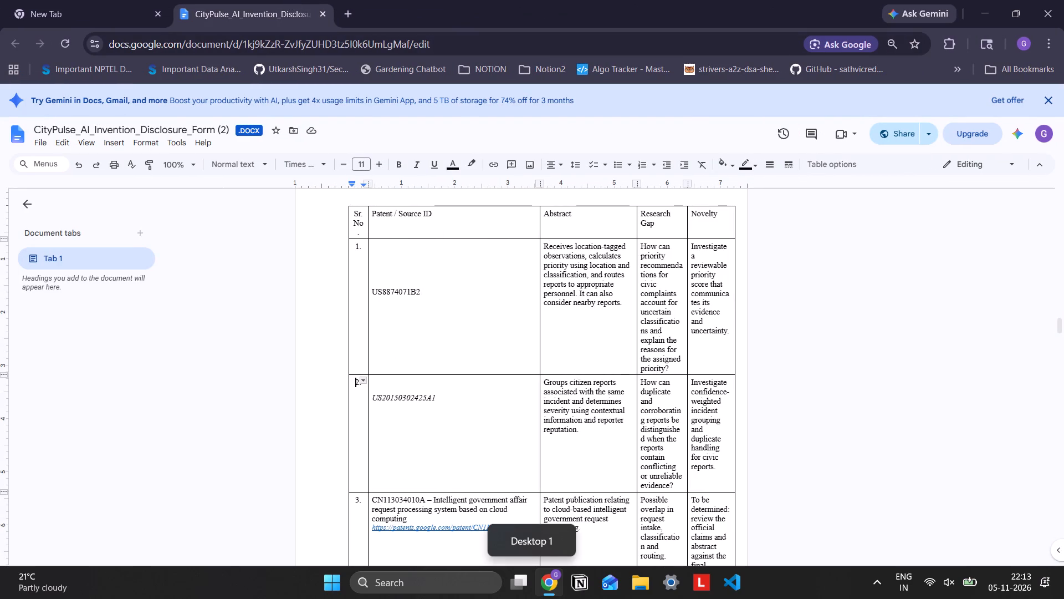
Copy patent ID US8874071B2 from row 1 of the disclosure form's prior-art table and search for it on Google Patents.
drag(424, 293, 374, 292)
key(ctrl+c)
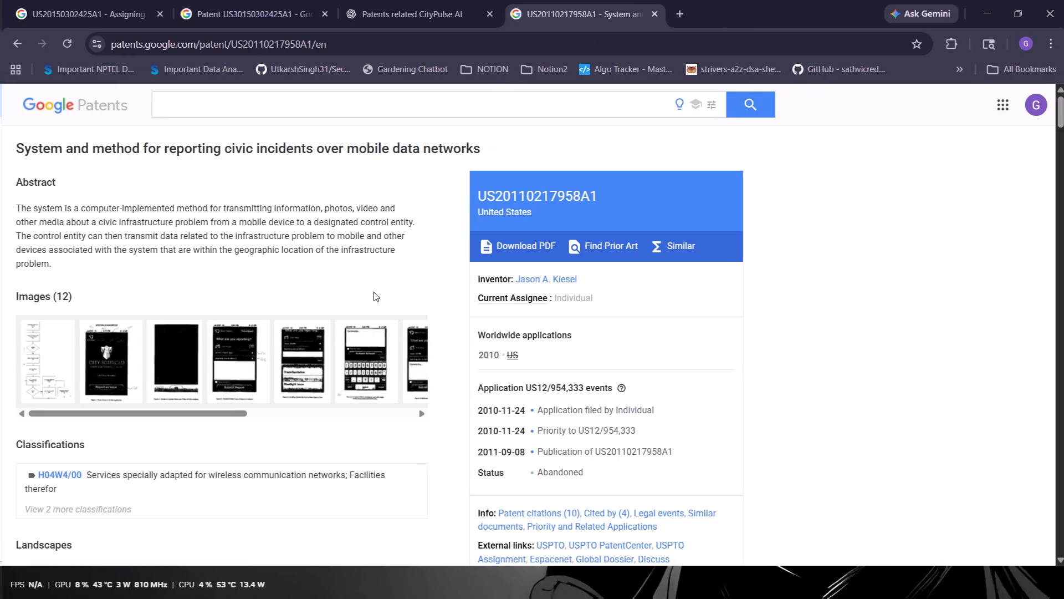
click(208, 104)
key(ctrl+v)
key(Return)
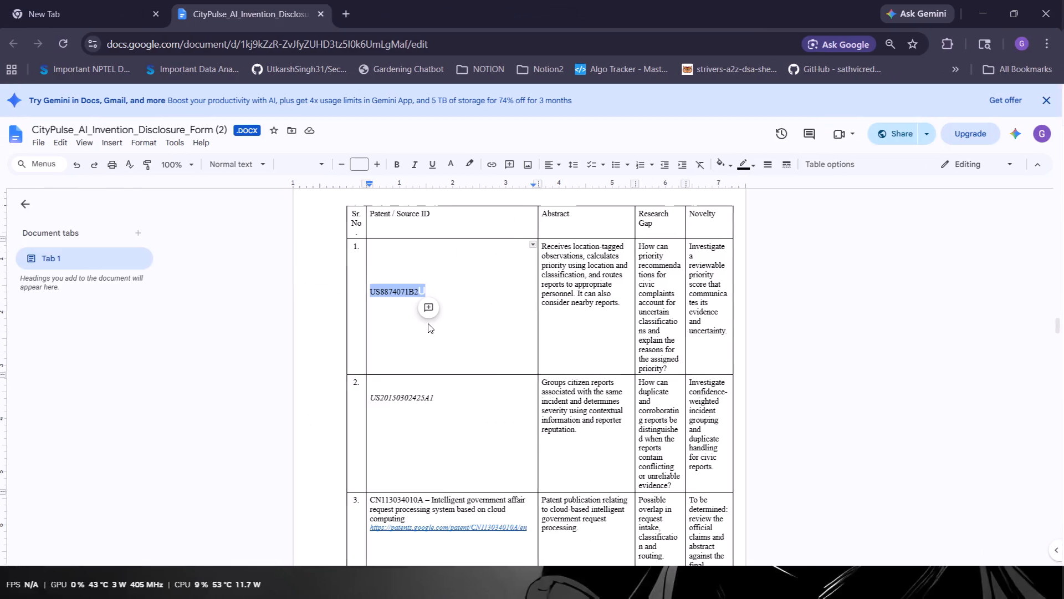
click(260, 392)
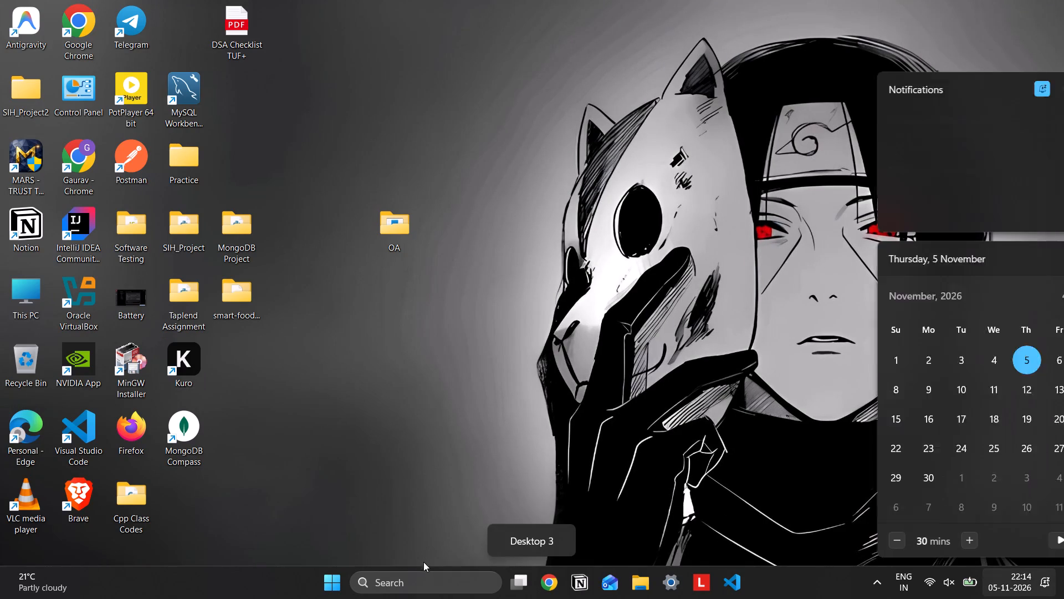
Search Windows for "wh" to find the WhatsApp app.
click(417, 583)
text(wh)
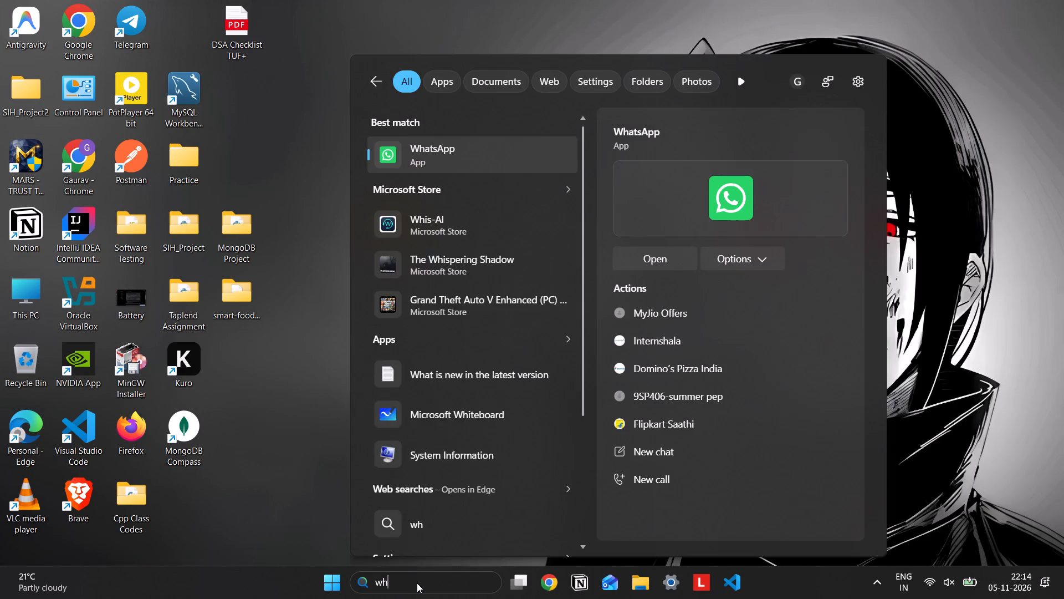
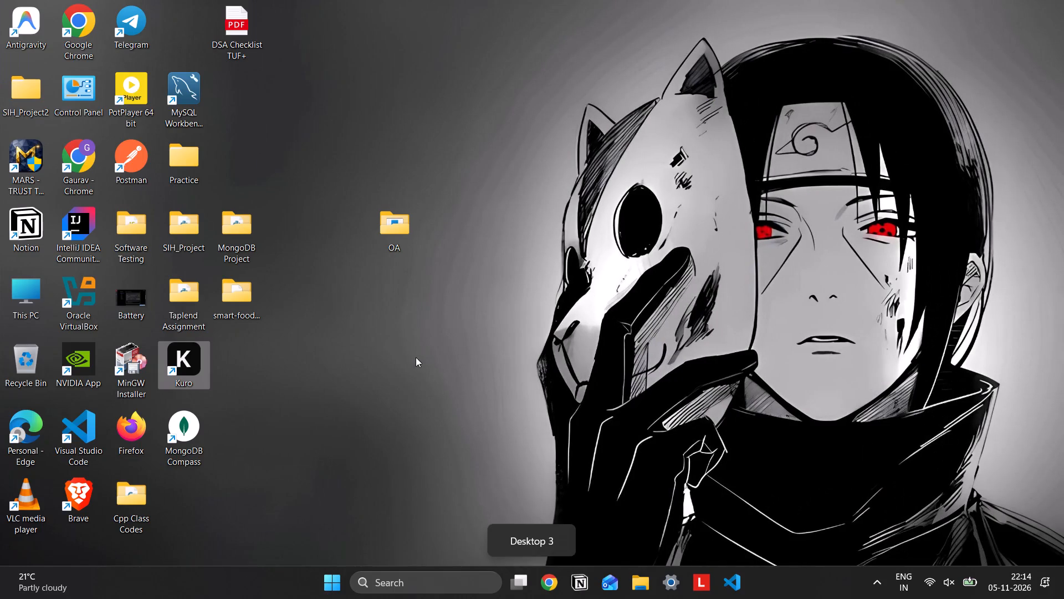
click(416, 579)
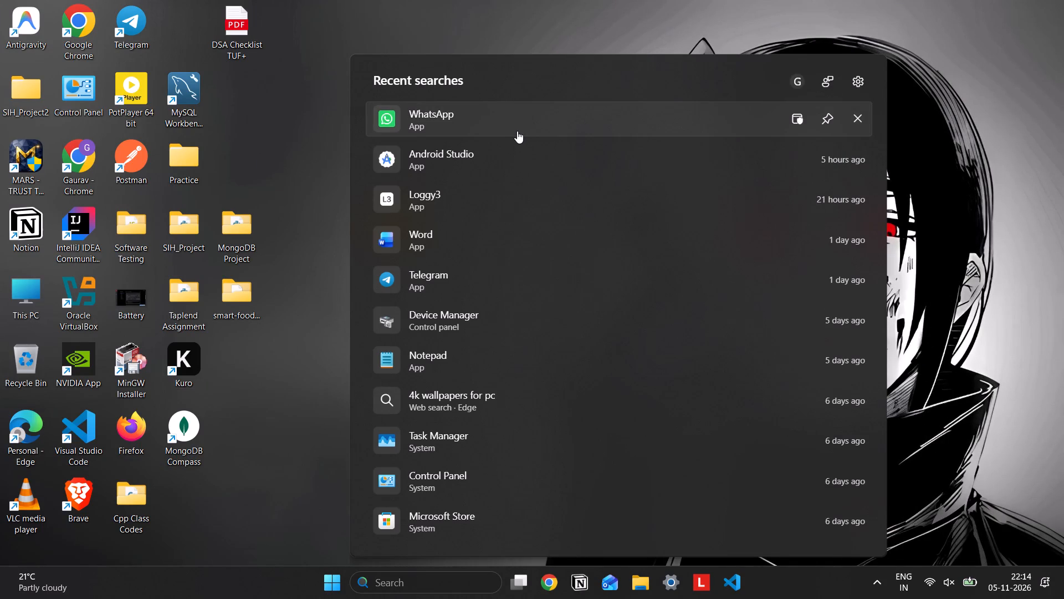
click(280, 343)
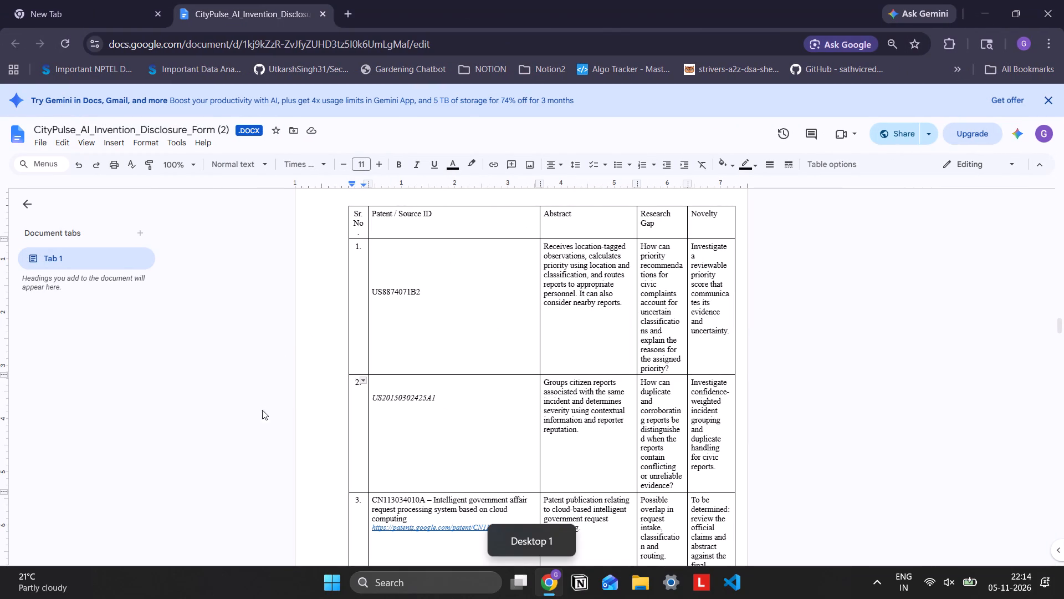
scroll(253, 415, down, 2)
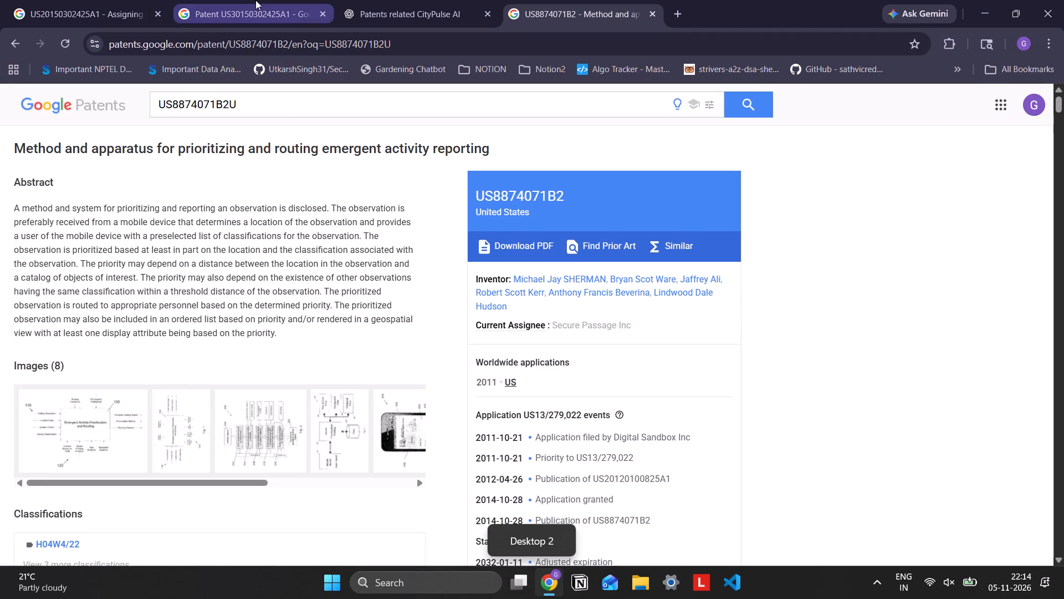
click(255, 0)
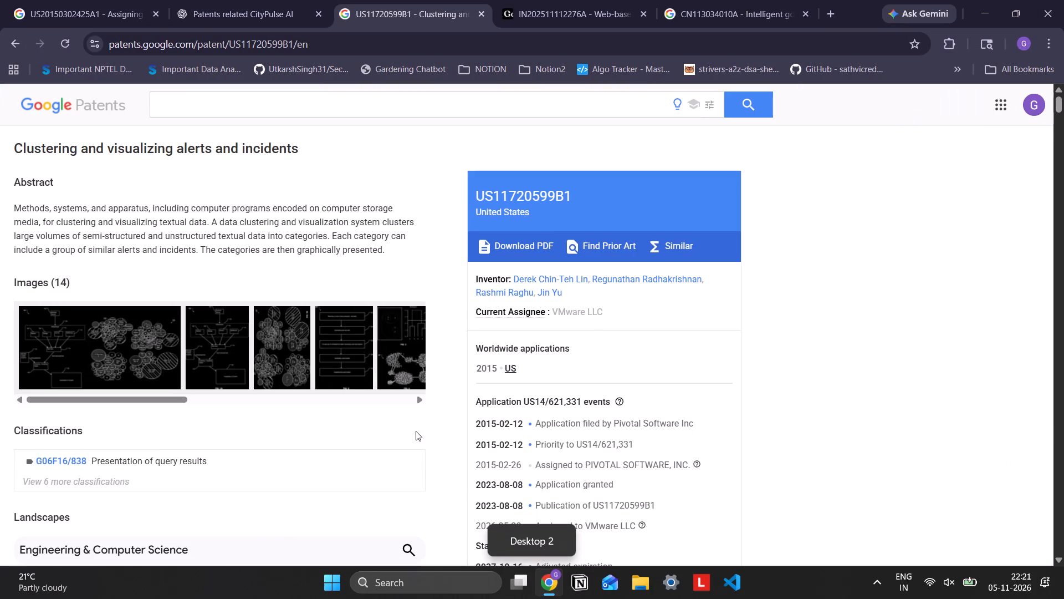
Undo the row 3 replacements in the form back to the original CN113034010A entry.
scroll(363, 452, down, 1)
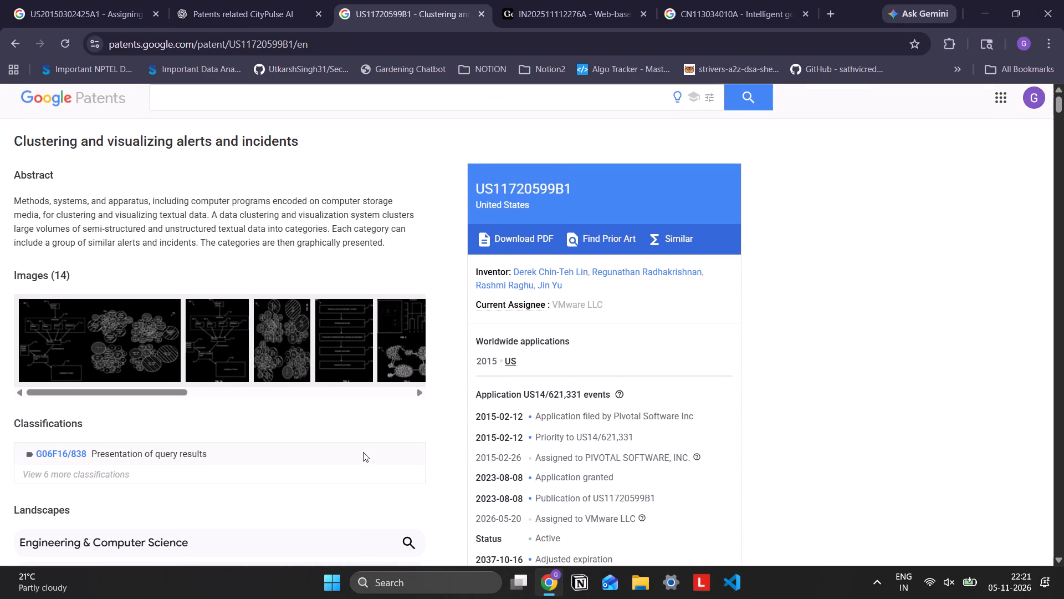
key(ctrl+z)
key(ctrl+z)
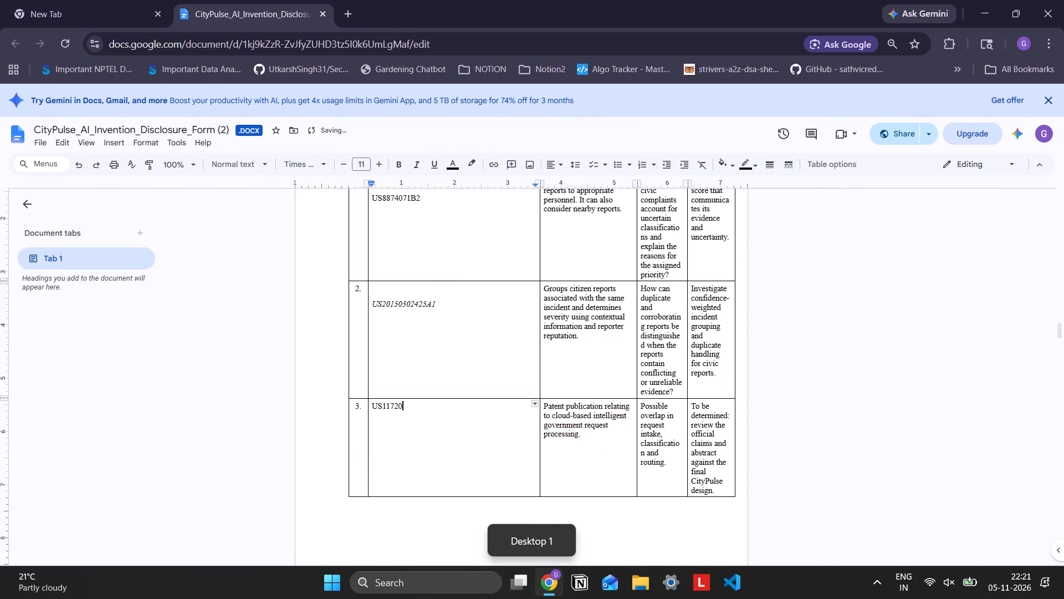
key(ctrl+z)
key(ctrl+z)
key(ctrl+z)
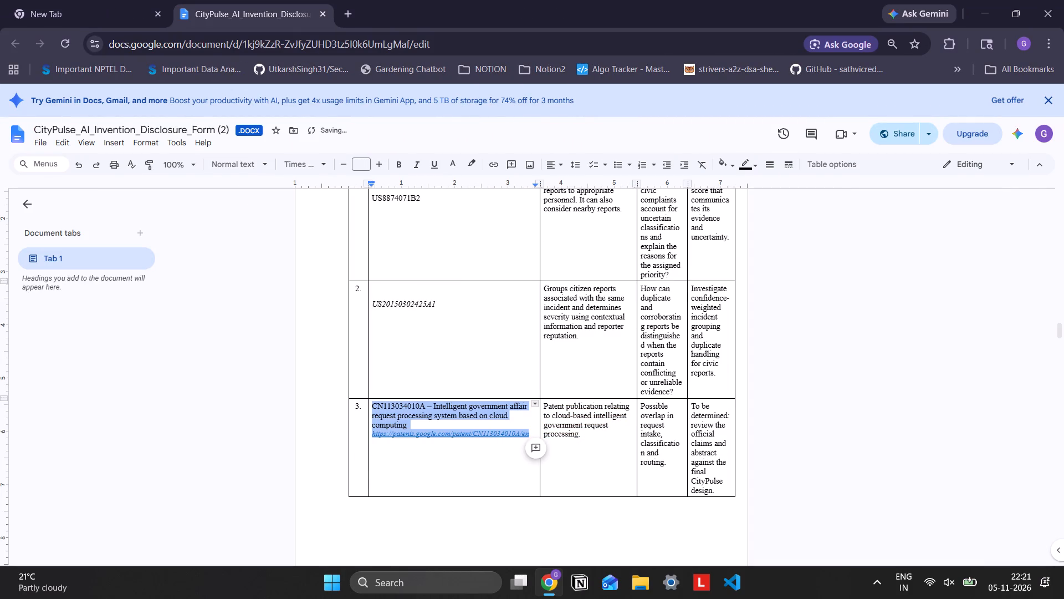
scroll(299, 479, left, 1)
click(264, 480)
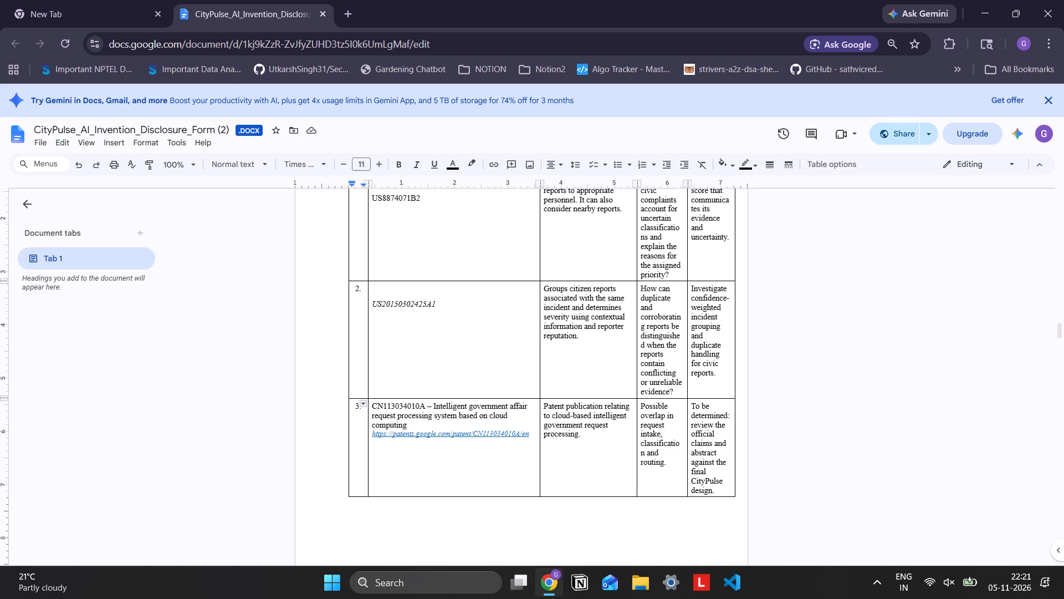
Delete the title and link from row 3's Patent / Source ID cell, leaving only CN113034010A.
scroll(420, 443, down, 1)
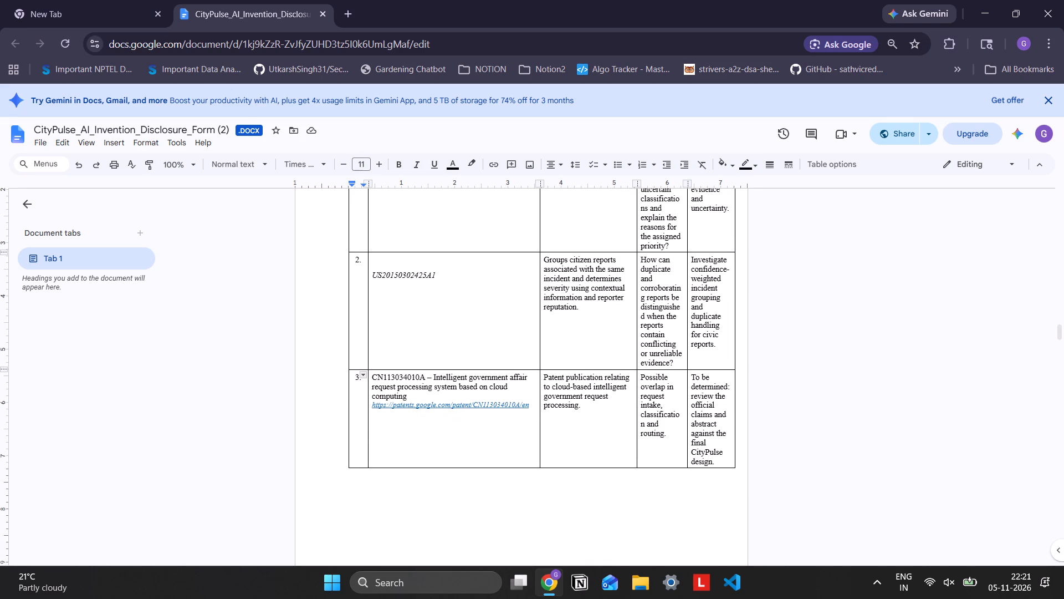
scroll(420, 443, down, 1)
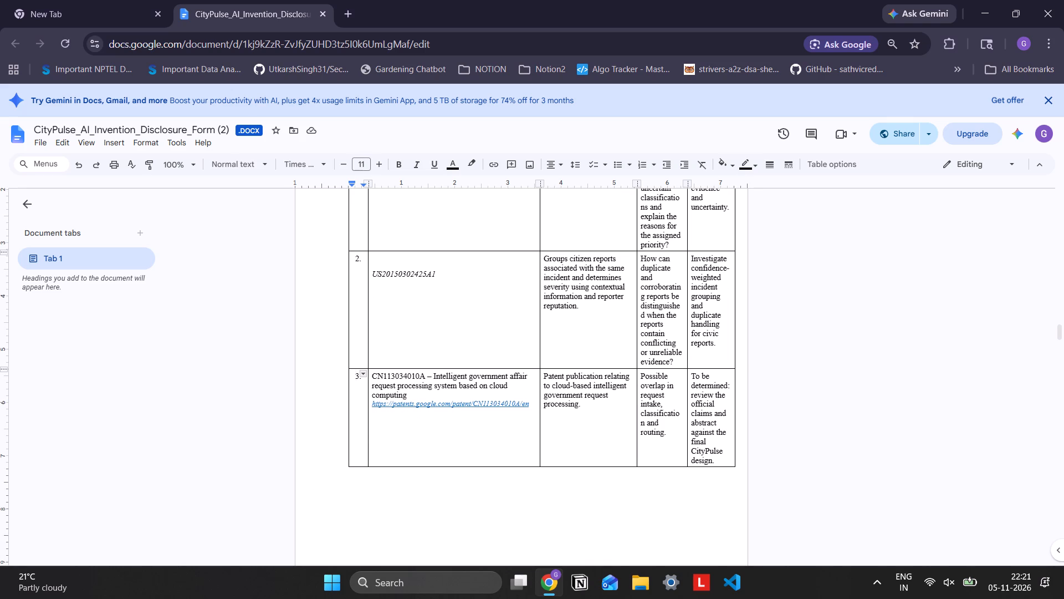
scroll(420, 443, down, 1)
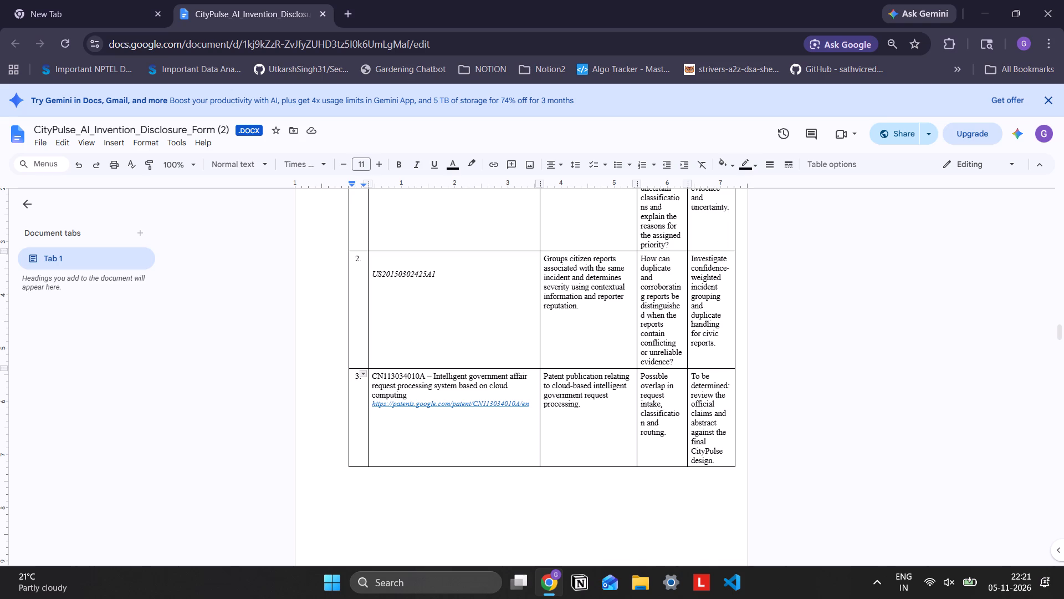
drag(531, 407, 427, 377)
key(BackSpace)
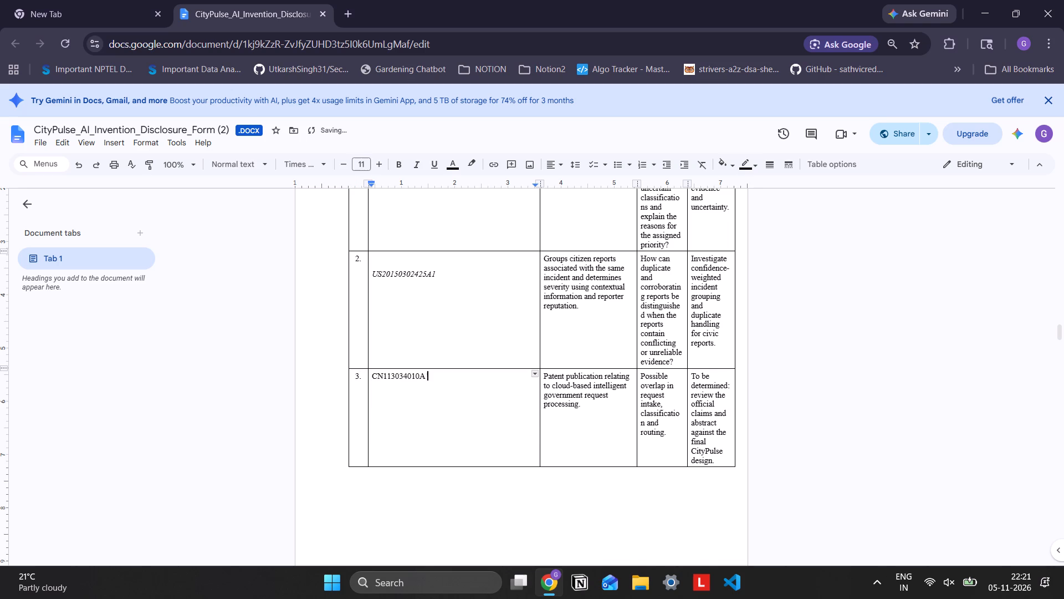
drag(435, 375, 375, 380)
drag(375, 380, 372, 379)
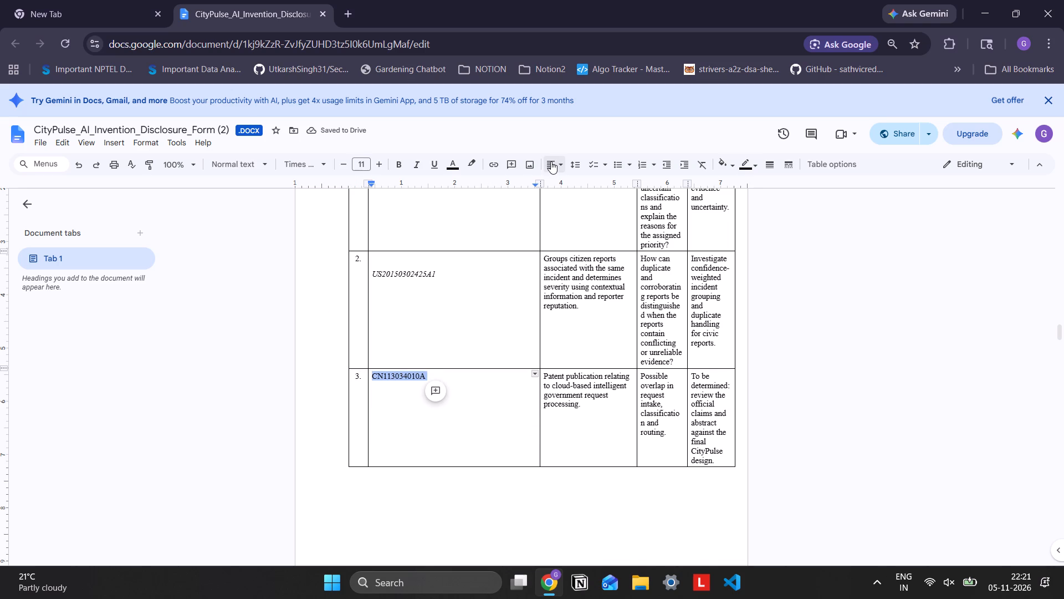
click(243, 408)
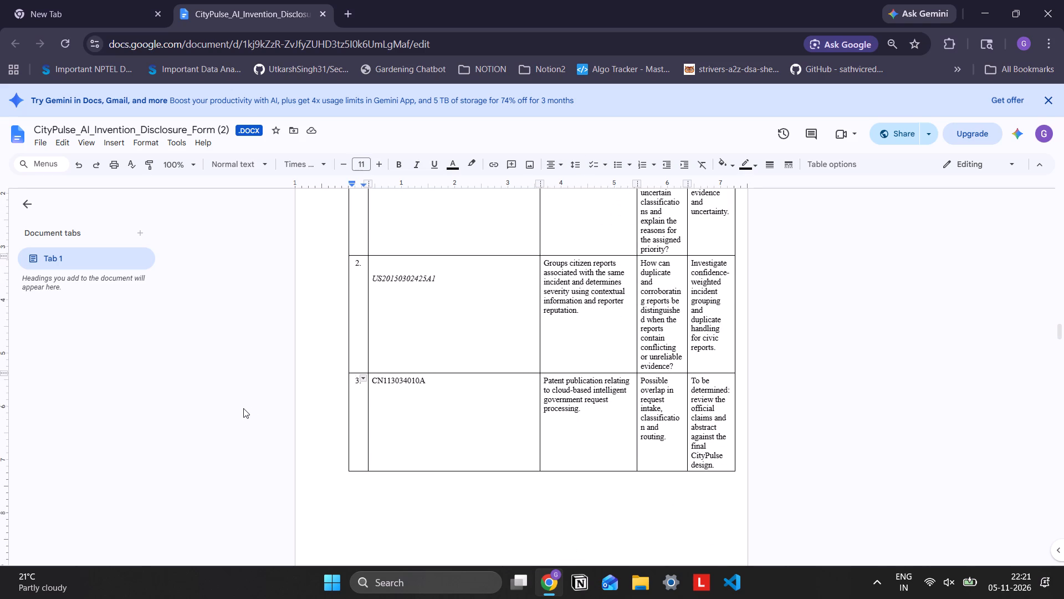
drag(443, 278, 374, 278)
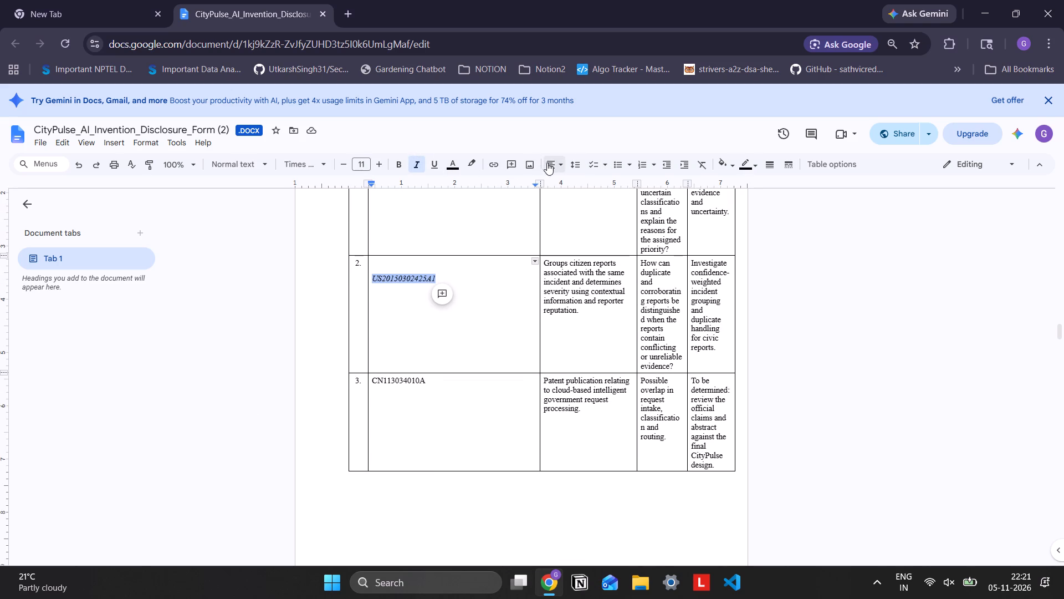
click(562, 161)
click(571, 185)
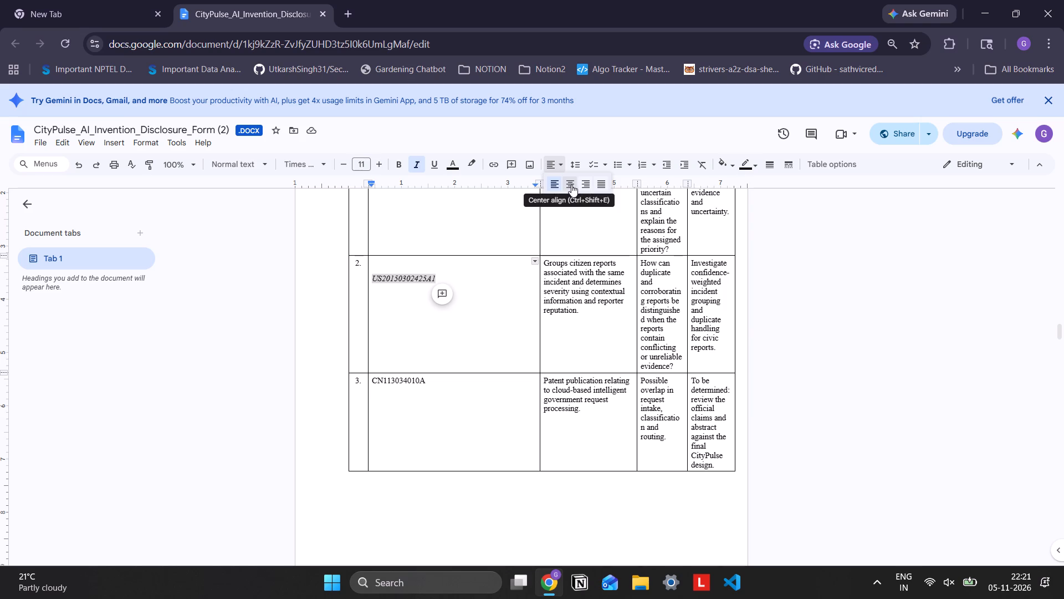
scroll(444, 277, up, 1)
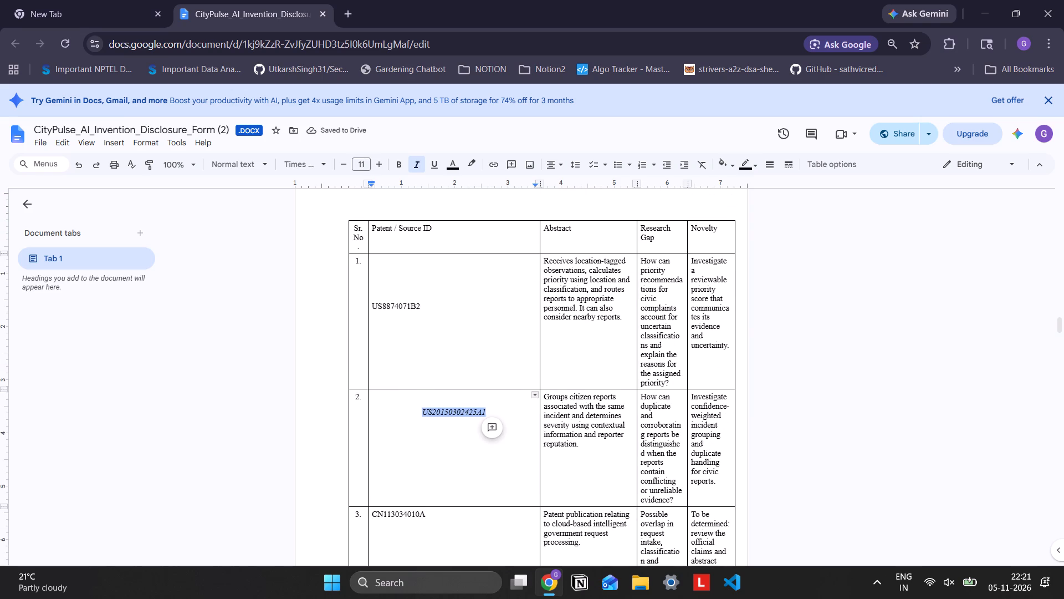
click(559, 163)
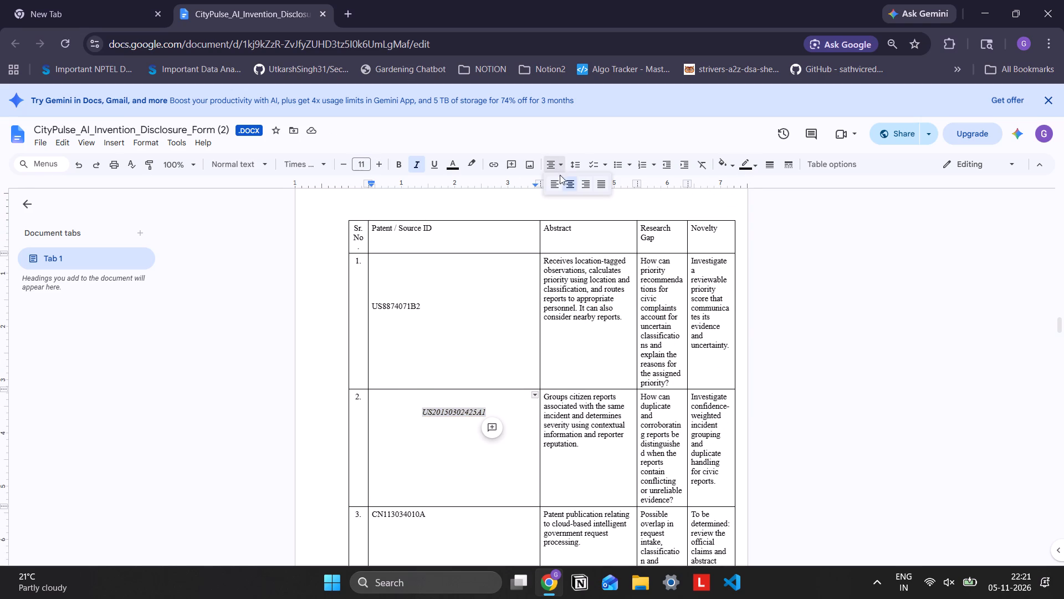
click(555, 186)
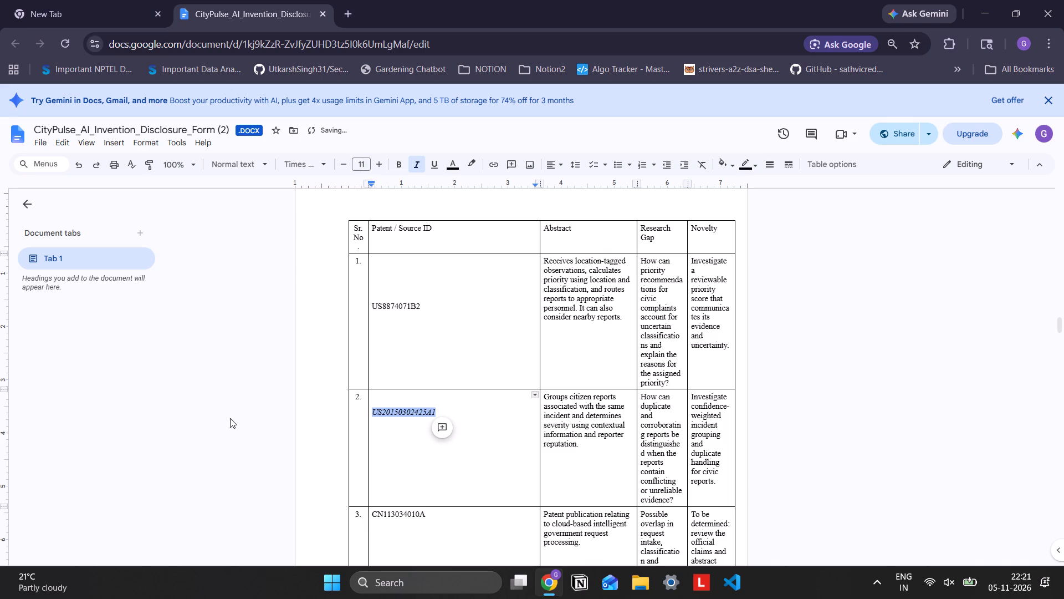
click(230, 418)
click(374, 409)
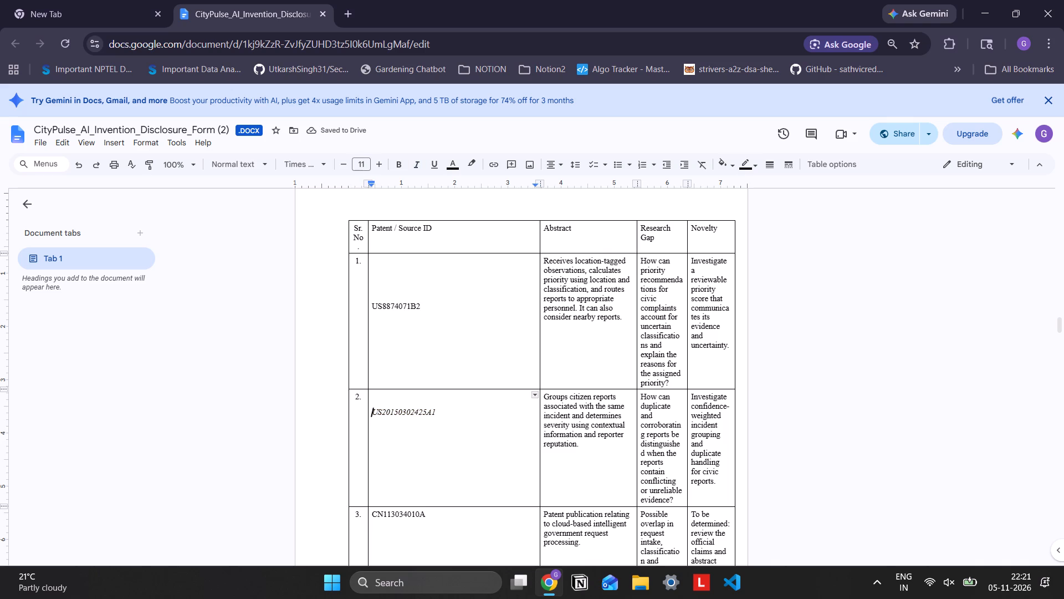
key(Return)
key(Return)
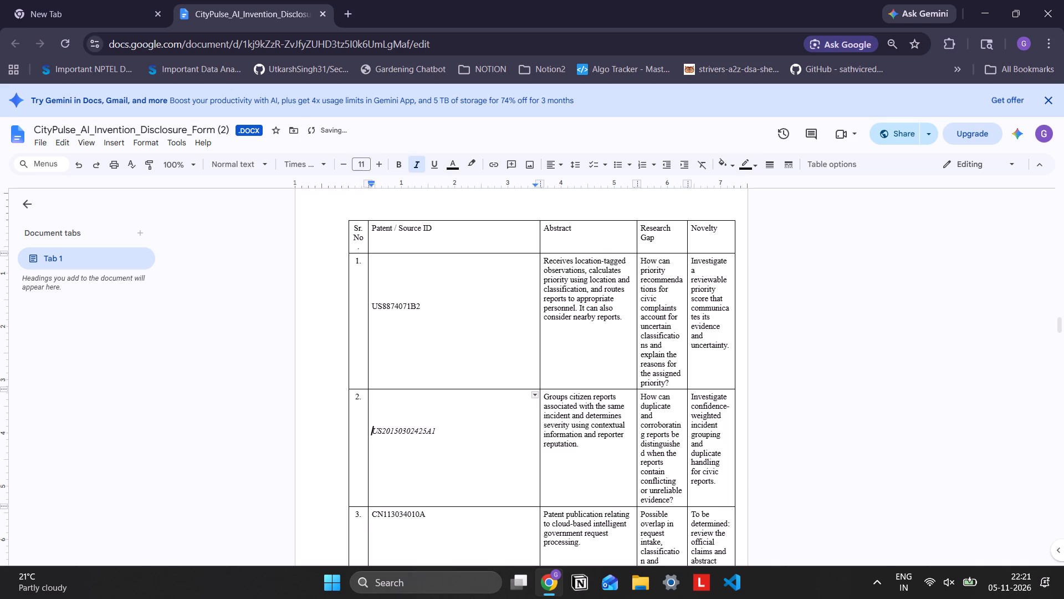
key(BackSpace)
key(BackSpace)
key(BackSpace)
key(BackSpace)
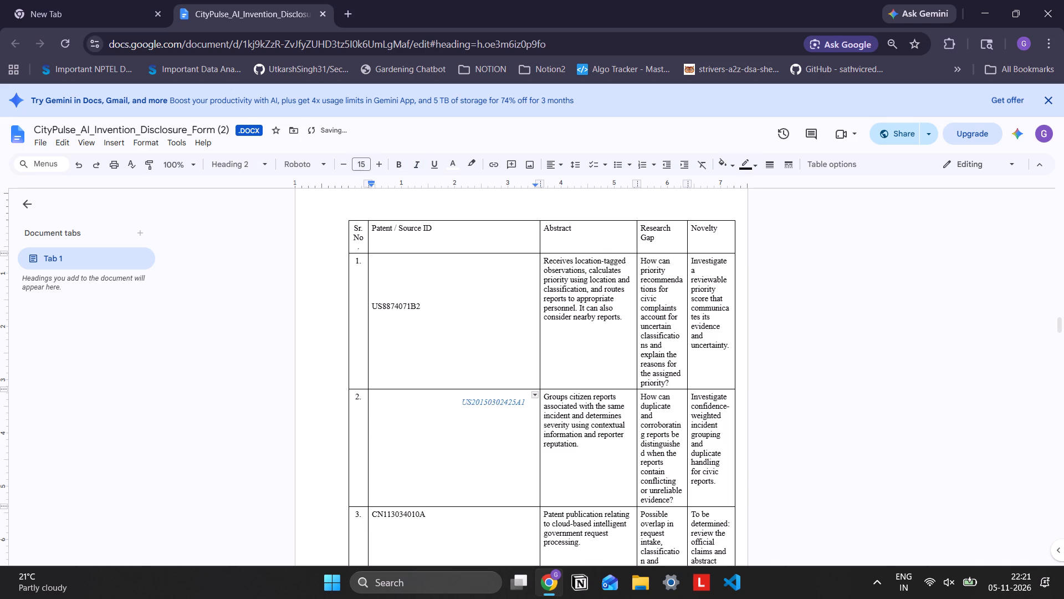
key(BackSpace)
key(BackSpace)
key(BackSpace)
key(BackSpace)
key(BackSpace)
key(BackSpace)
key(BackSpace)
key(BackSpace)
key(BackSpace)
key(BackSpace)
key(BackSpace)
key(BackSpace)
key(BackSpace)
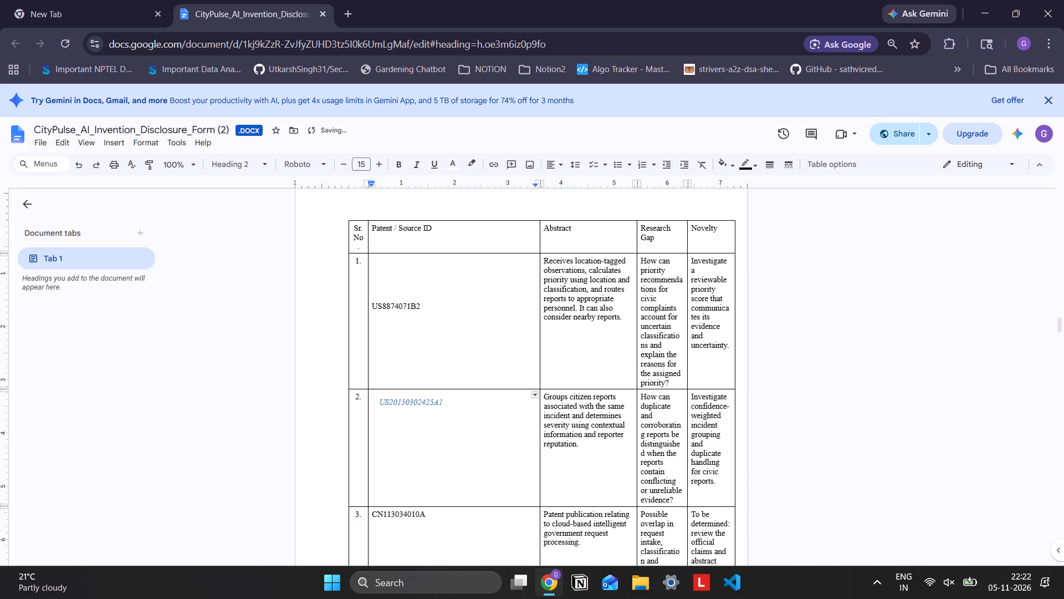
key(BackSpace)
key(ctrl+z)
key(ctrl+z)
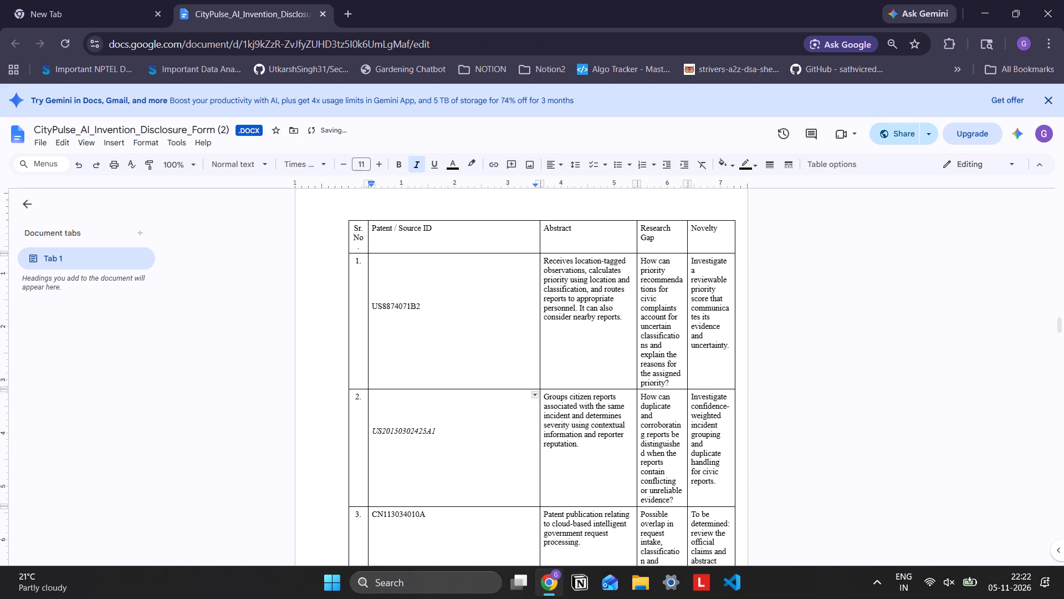
key(Up)
key(BackSpace)
key(BackSpace)
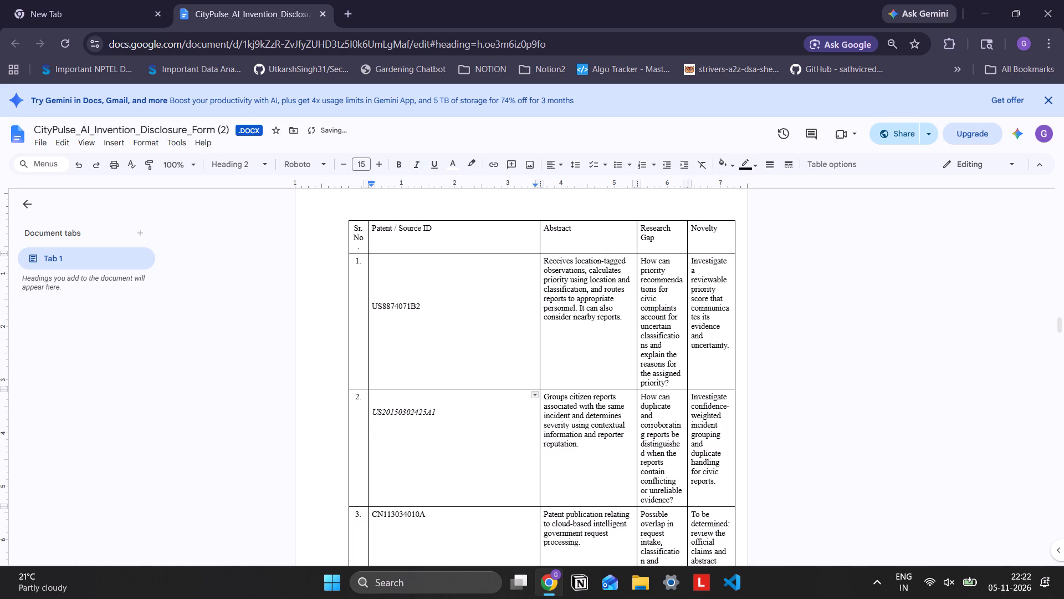
Delete the blank lines and leading content before US8874071B2 in row 1 so the ID starts at the cell's top-left.
click(393, 287)
key(BackSpace)
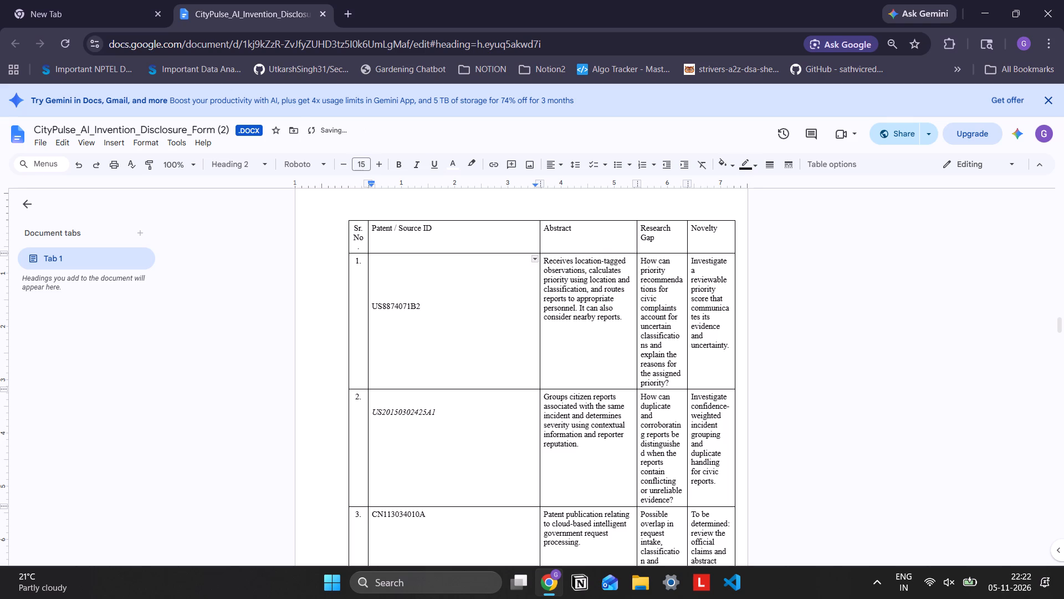
click(393, 287)
click(393, 287)
click(417, 311)
key(Left)
key(Up)
key(Down)
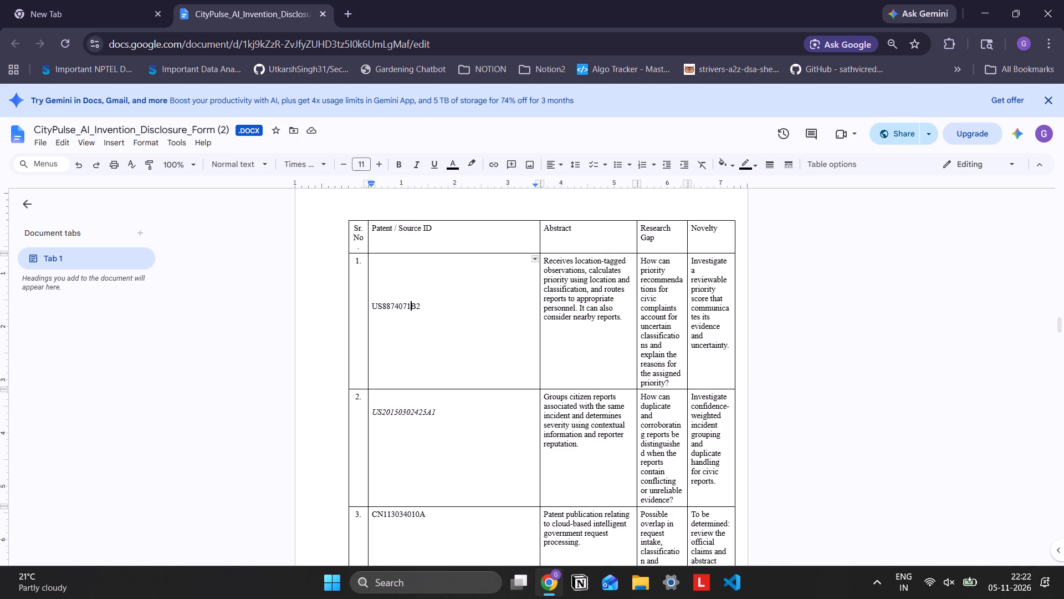
click(371, 305)
key(BackSpace)
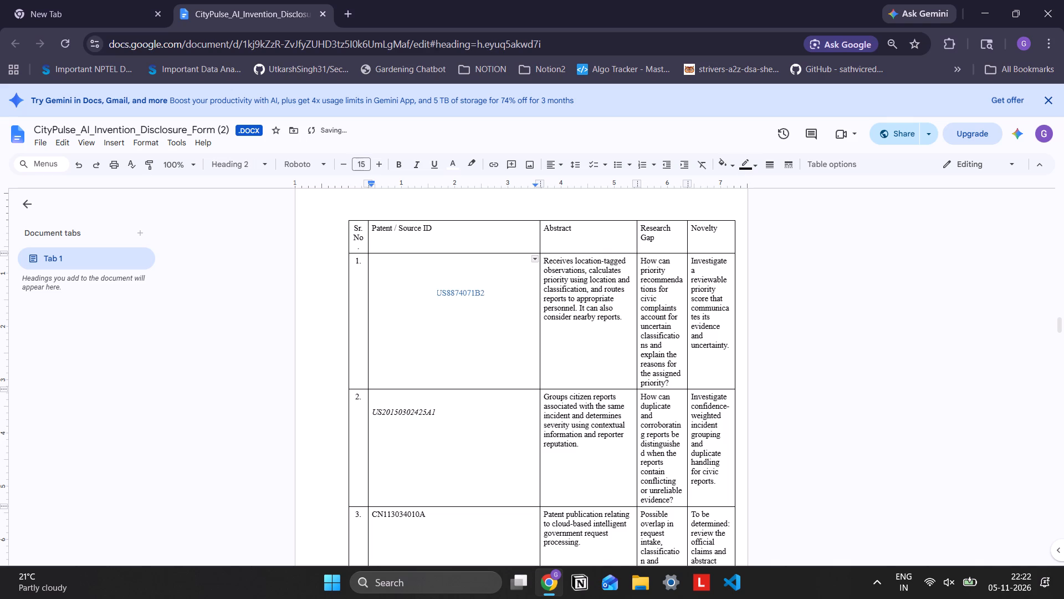
key(BackSpace)
key(BackSpace)
key(BackSpace)
key(BackSpace)
key(BackSpace)
key(BackSpace)
key(BackSpace)
key(BackSpace)
key(BackSpace)
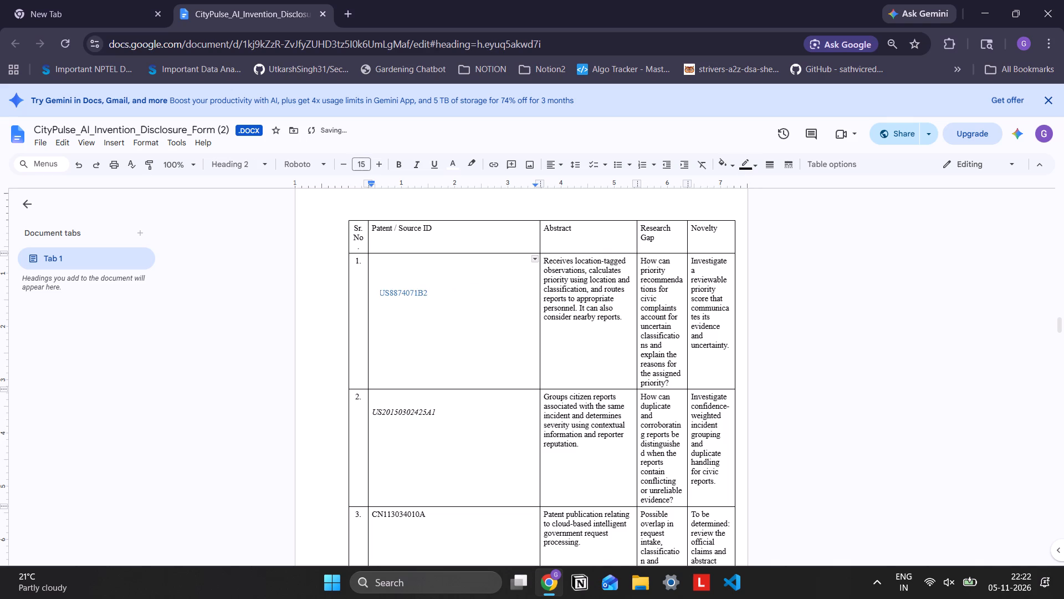
key(BackSpace)
key(BackSpace)
key(BackSpace)
key(BackSpace)
key(BackSpace)
key(BackSpace)
key(BackSpace)
key(BackSpace)
key(BackSpace)
key(BackSpace)
key(BackSpace)
key(BackSpace)
key(BackSpace)
key(BackSpace)
key(BackSpace)
key(BackSpace)
key(BackSpace)
key(BackSpace)
key(BackSpace)
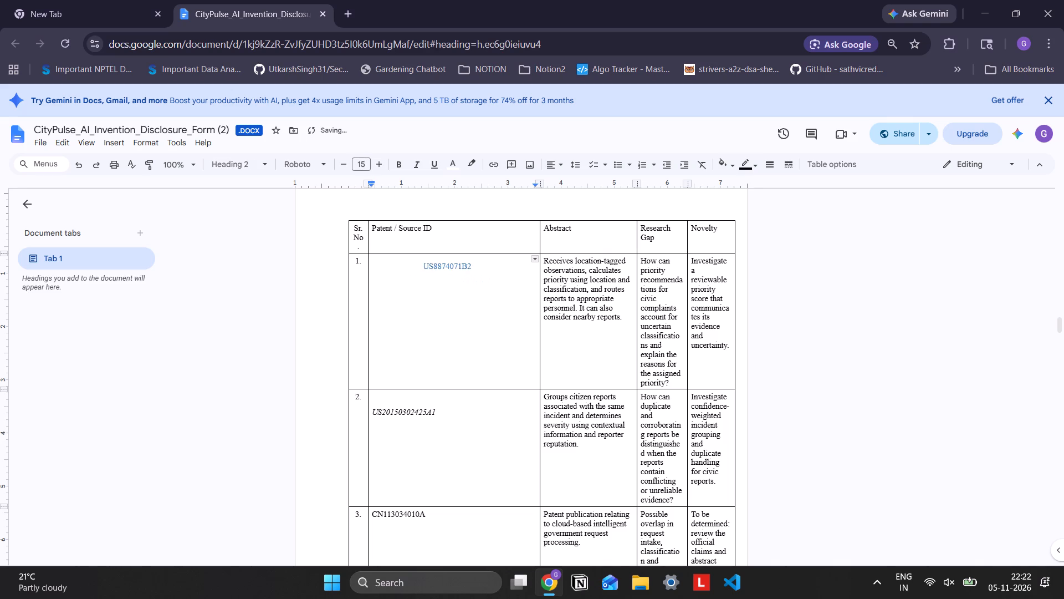
key(BackSpace)
key(BackSpace)
key(BackSpace)
key(BackSpace)
key(BackSpace)
key(BackSpace)
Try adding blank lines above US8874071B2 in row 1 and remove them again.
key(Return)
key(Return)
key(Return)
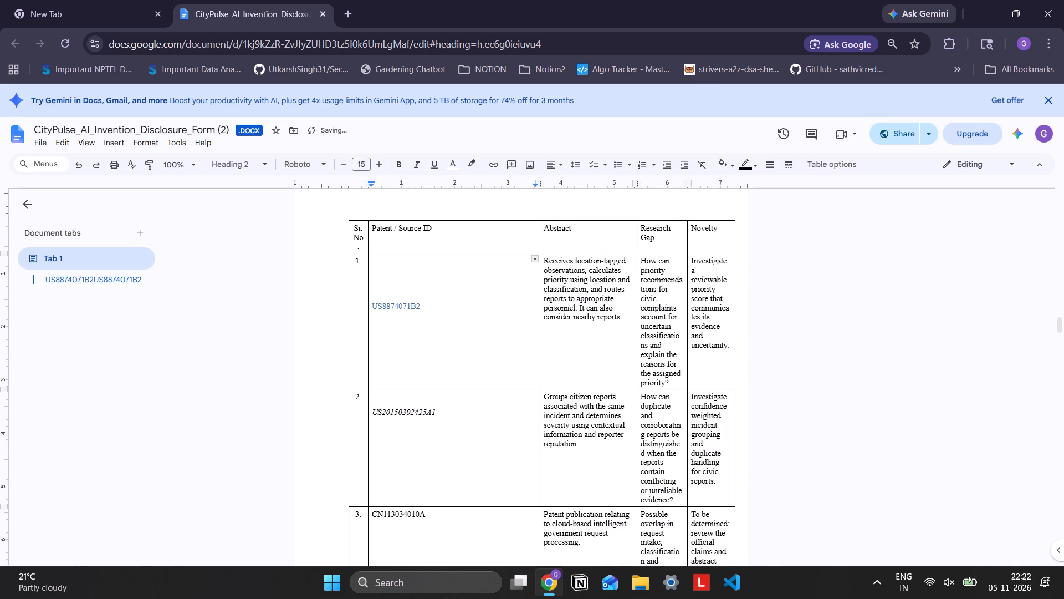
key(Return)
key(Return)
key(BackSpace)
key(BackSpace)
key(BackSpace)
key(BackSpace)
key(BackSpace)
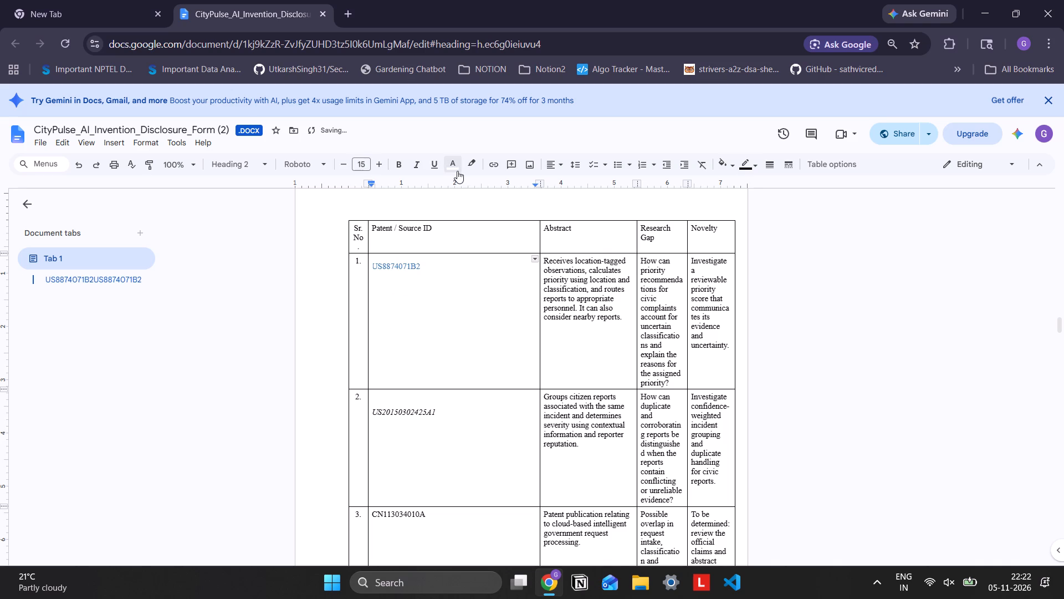
Set the text colour of the patent ID US8874071B2 in row 1 to black.
click(454, 169)
click(454, 186)
drag(424, 271, 383, 265)
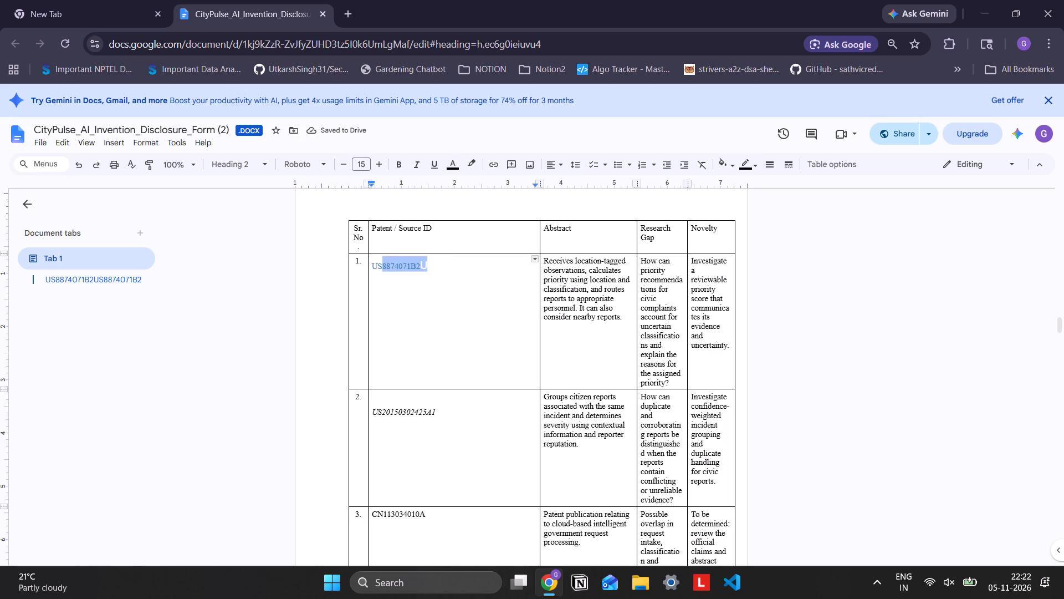
drag(383, 265, 371, 266)
click(457, 157)
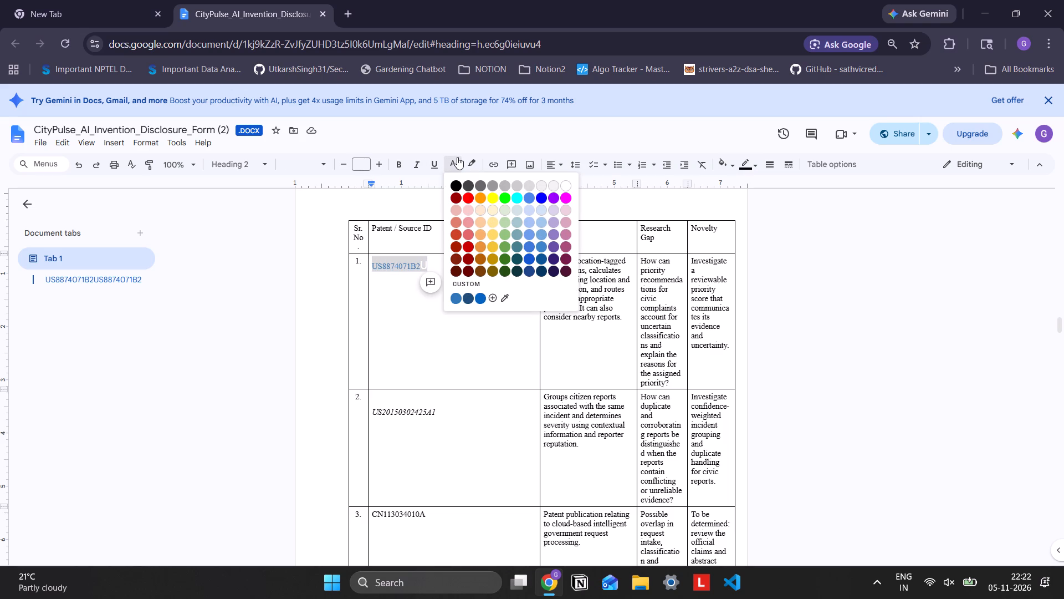
click(456, 187)
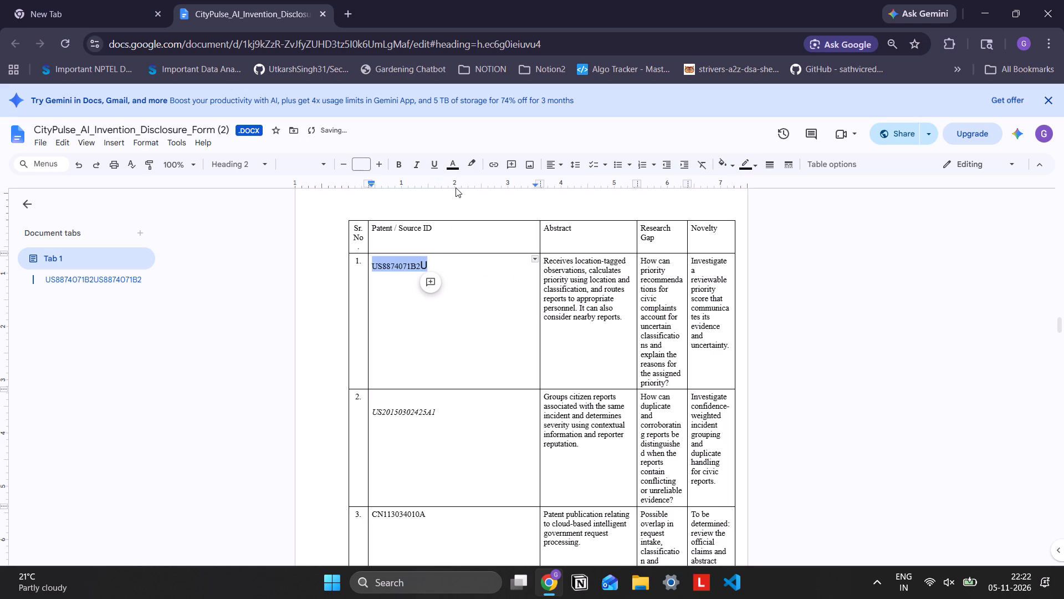
click(254, 378)
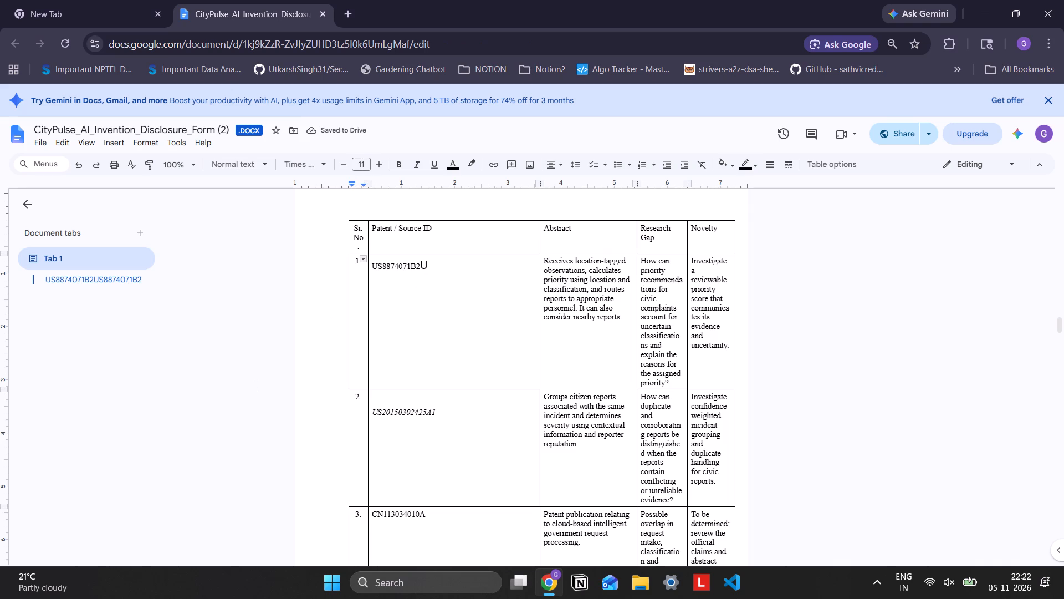
Delete the stray letter U after US8874071B2 in row 1's Patent / Source ID cell.
click(432, 265)
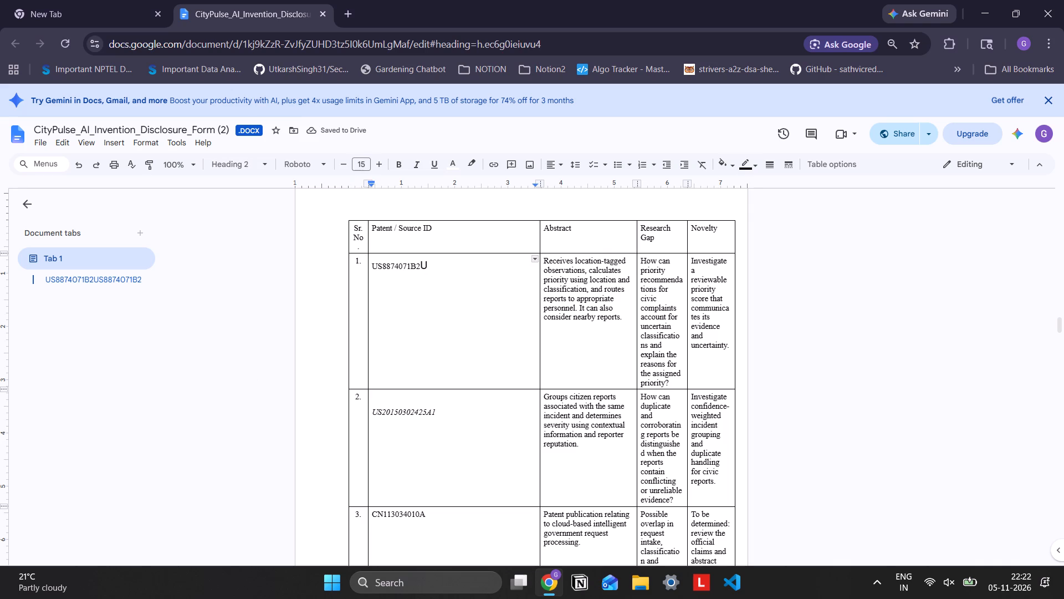
click(429, 265)
key(BackSpace)
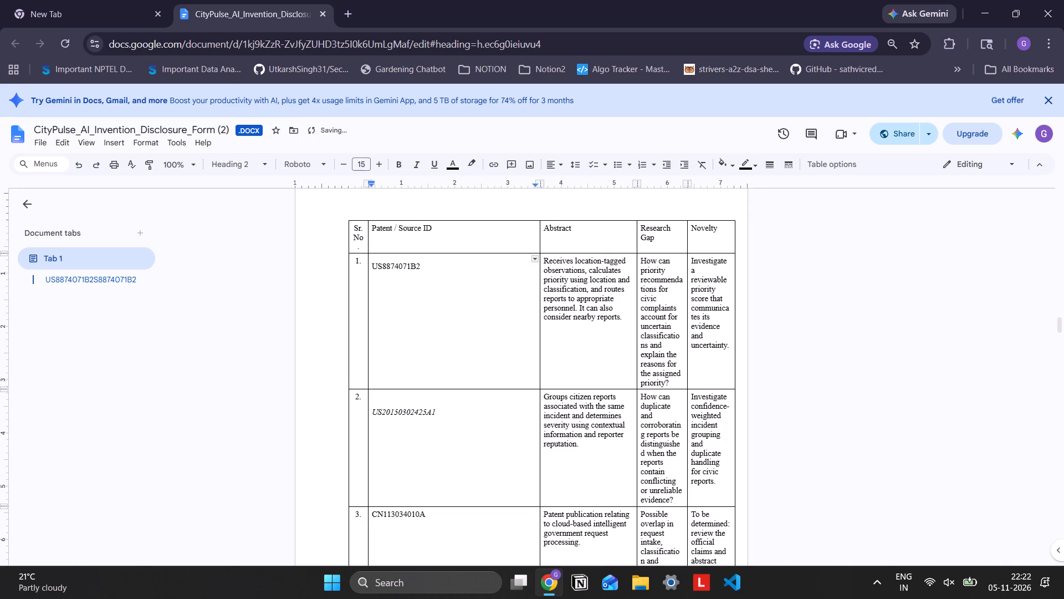
scroll(240, 423, down, 1)
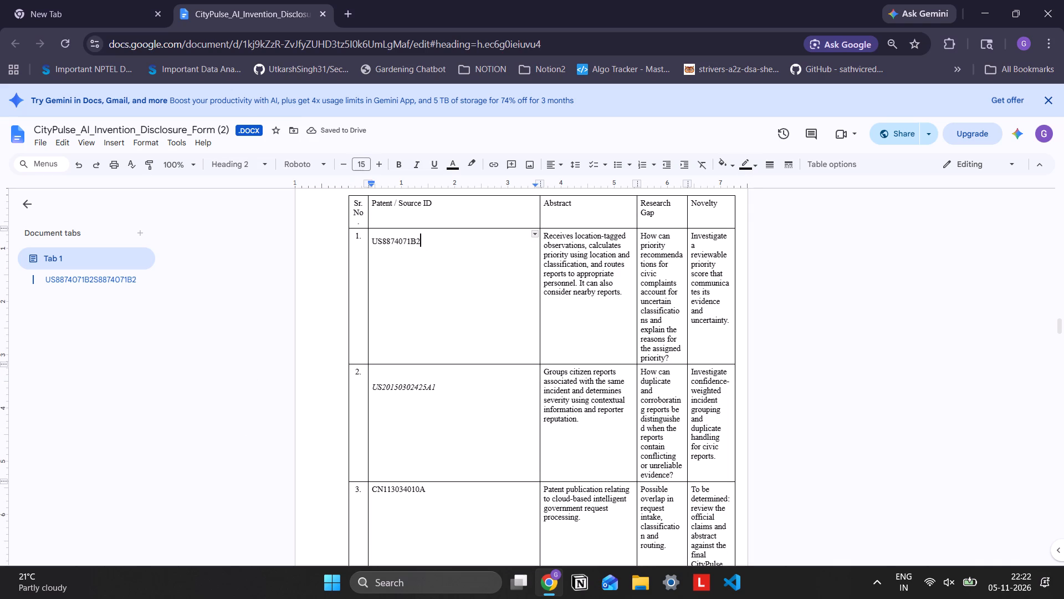
click(374, 385)
key(BackSpace)
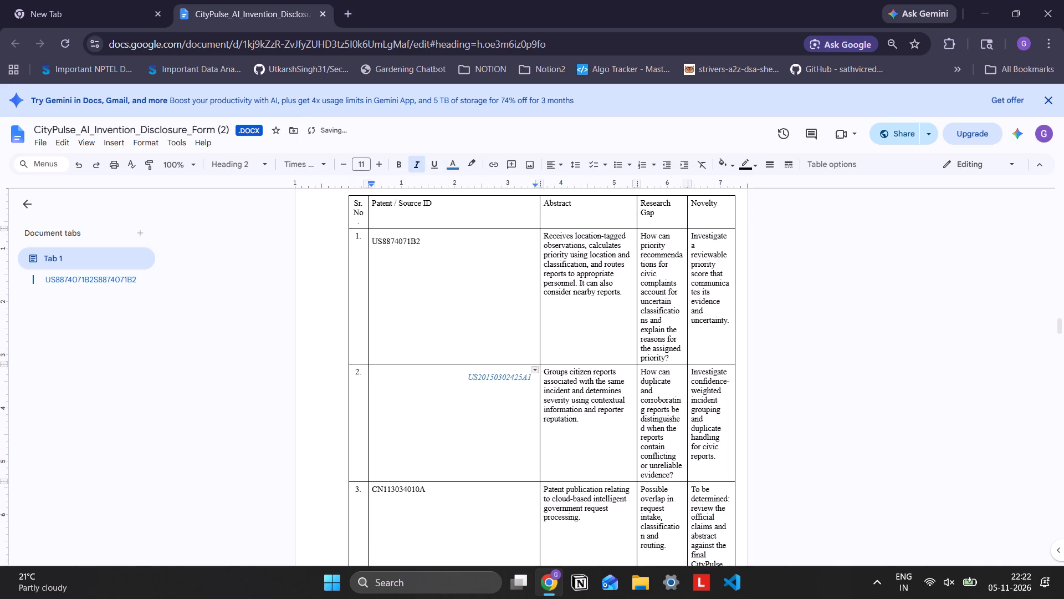
key(BackSpace)
key(BackSpace)
key(BackSpace)
key(BackSpace)
key(BackSpace)
key(BackSpace)
key(BackSpace)
key(BackSpace)
key(BackSpace)
key(BackSpace)
key(BackSpace)
key(BackSpace)
key(BackSpace)
key(BackSpace)
key(BackSpace)
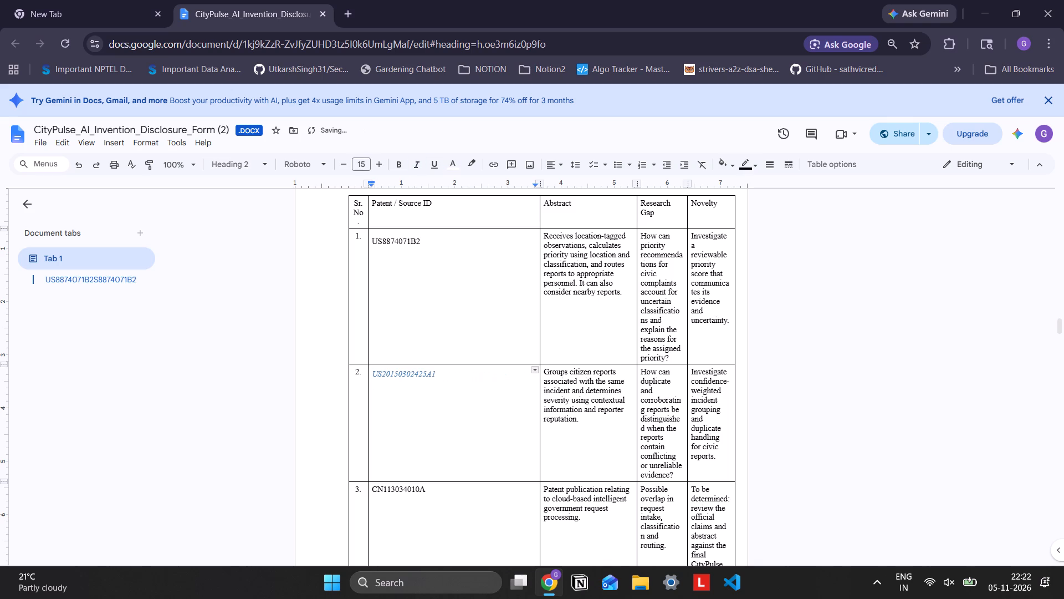
scroll(426, 291, down, 1)
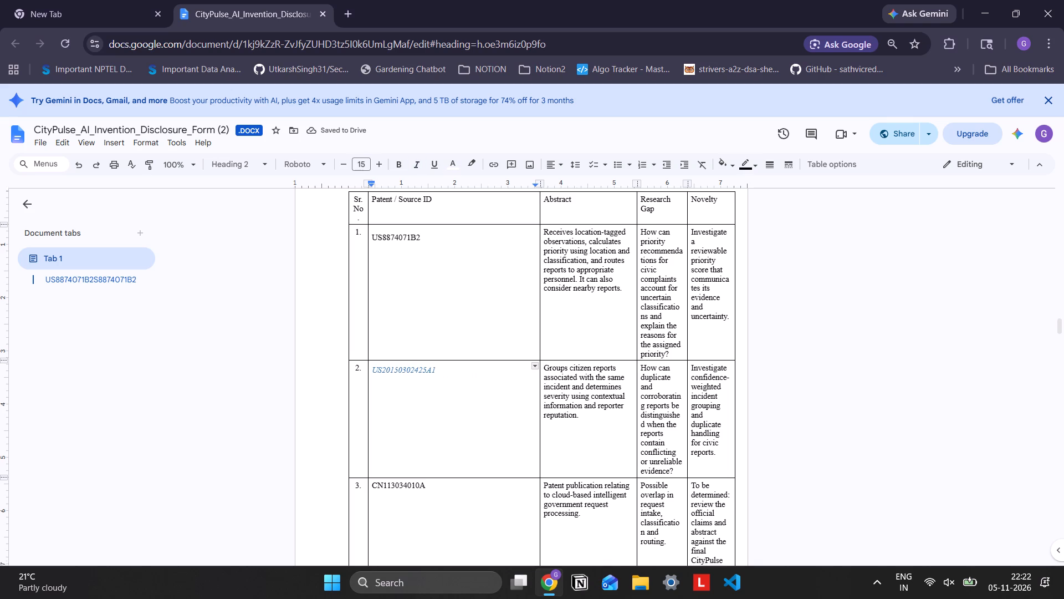
scroll(426, 291, down, 2)
scroll(426, 291, up, 1)
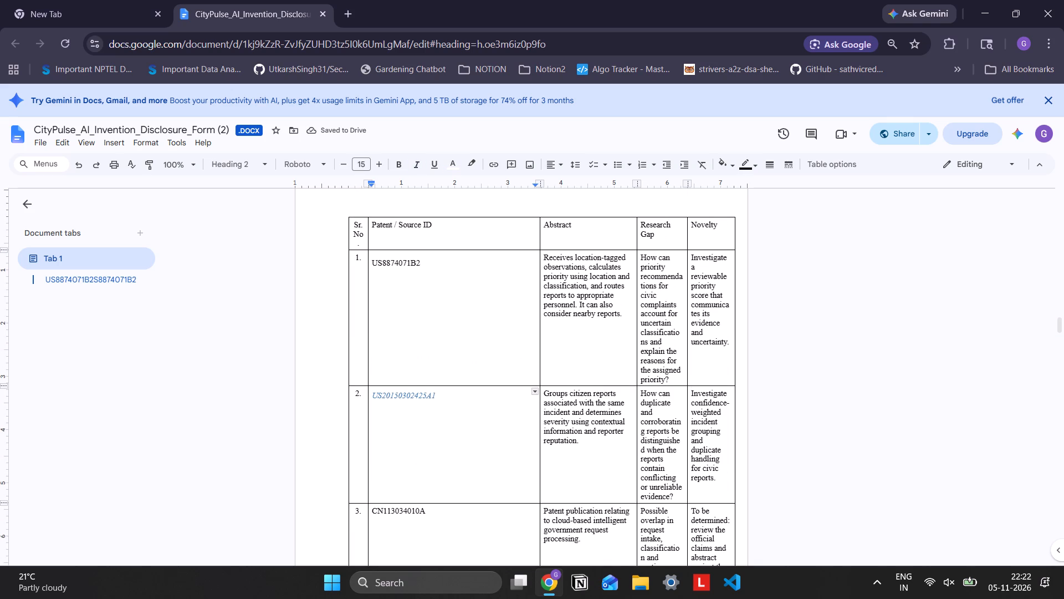
drag(443, 395, 371, 397)
click(449, 166)
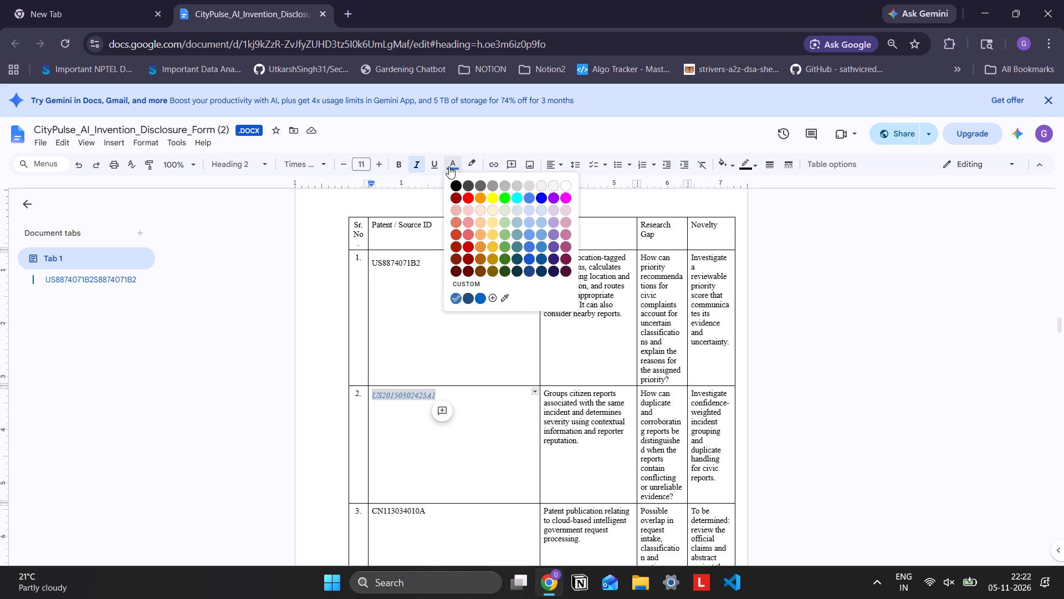
click(454, 188)
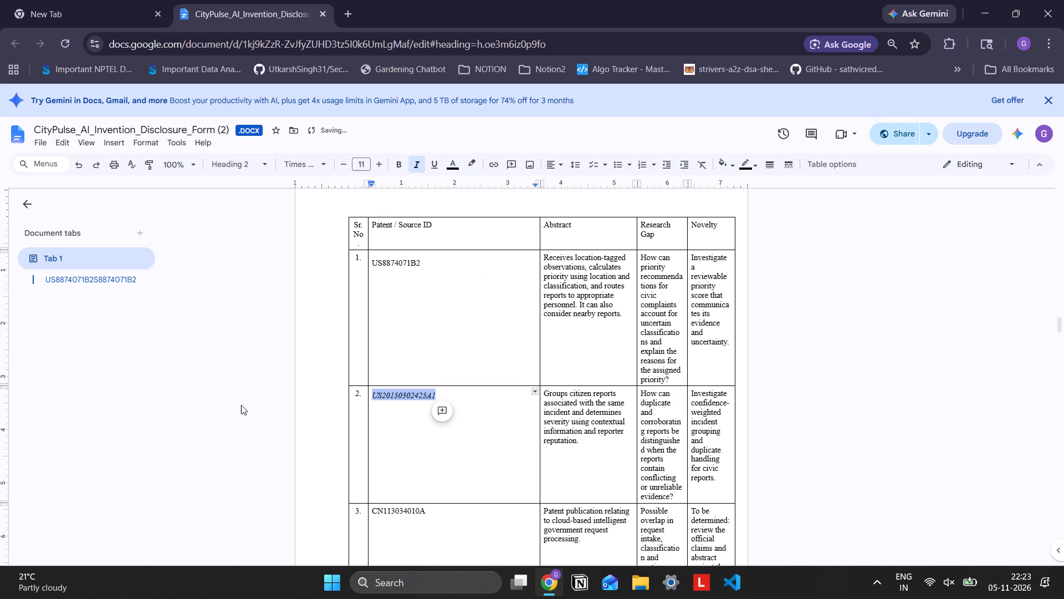
click(241, 405)
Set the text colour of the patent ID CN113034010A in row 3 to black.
scroll(241, 405, down, 2)
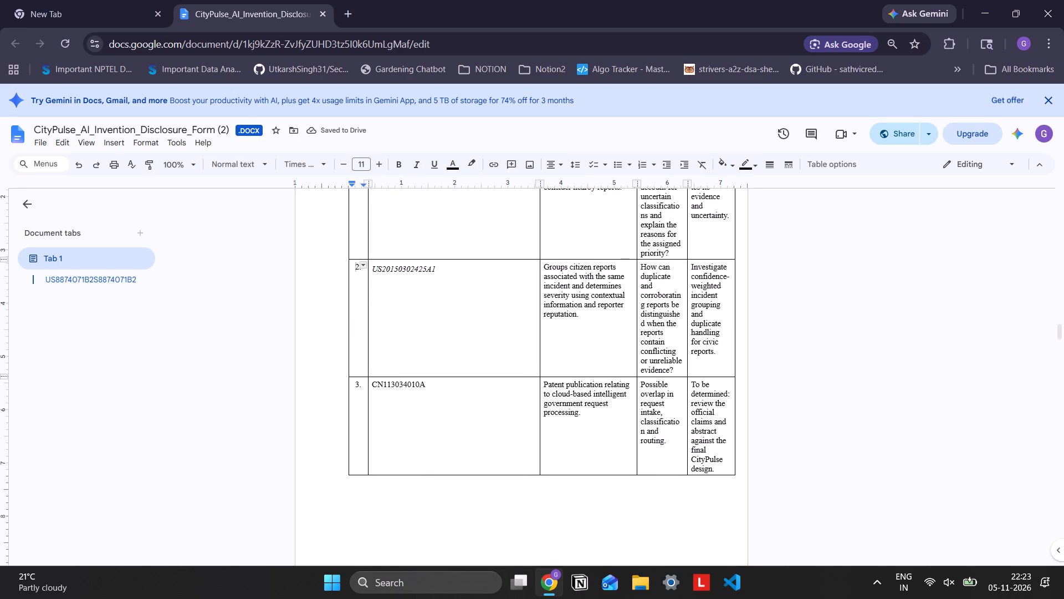
drag(429, 388, 373, 387)
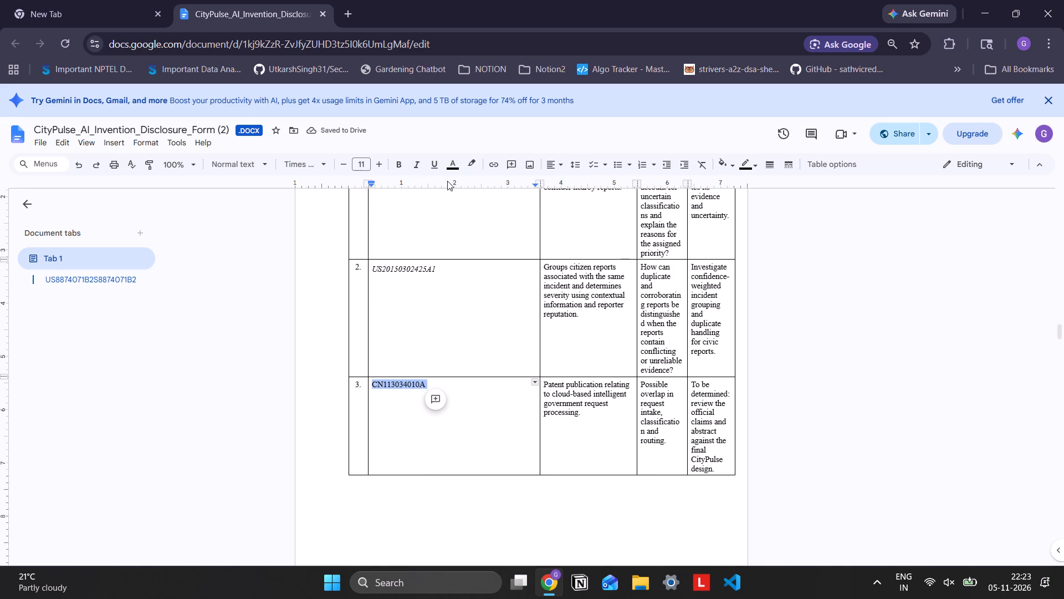
click(454, 166)
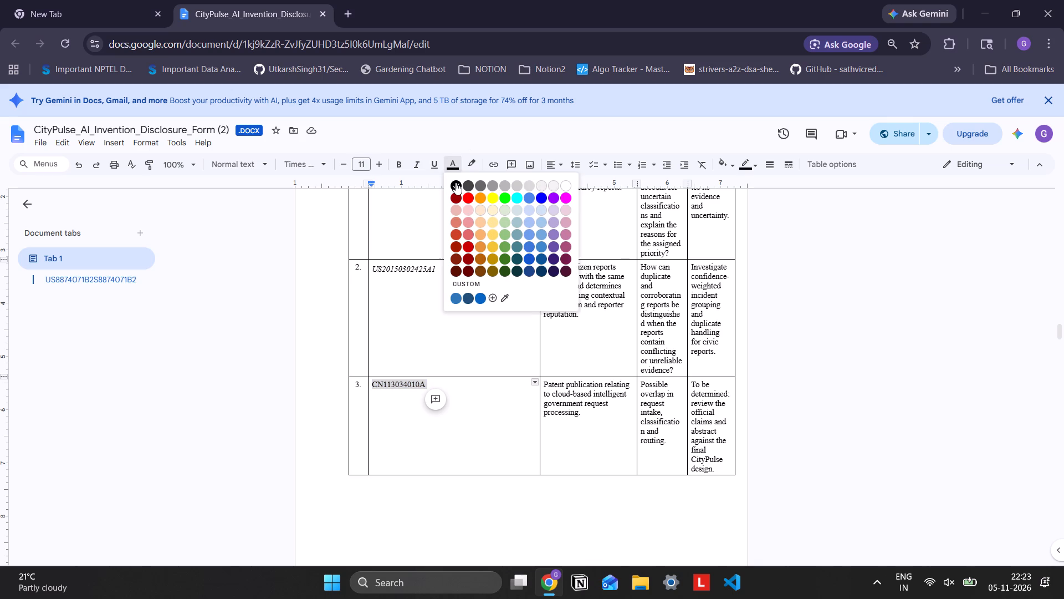
click(456, 182)
click(241, 382)
scroll(241, 382, down, 2)
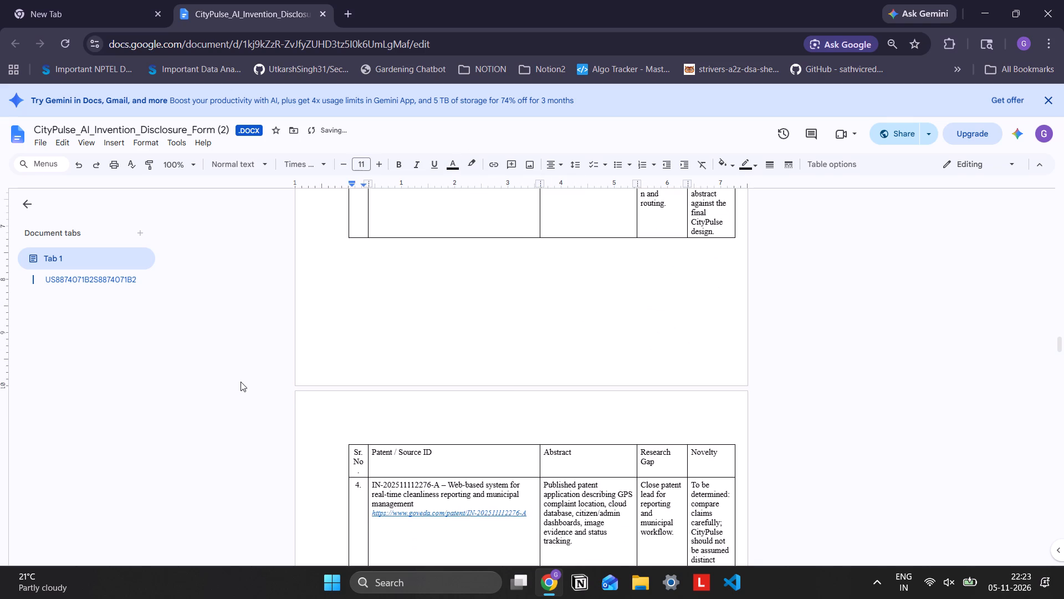
scroll(241, 382, down, 1)
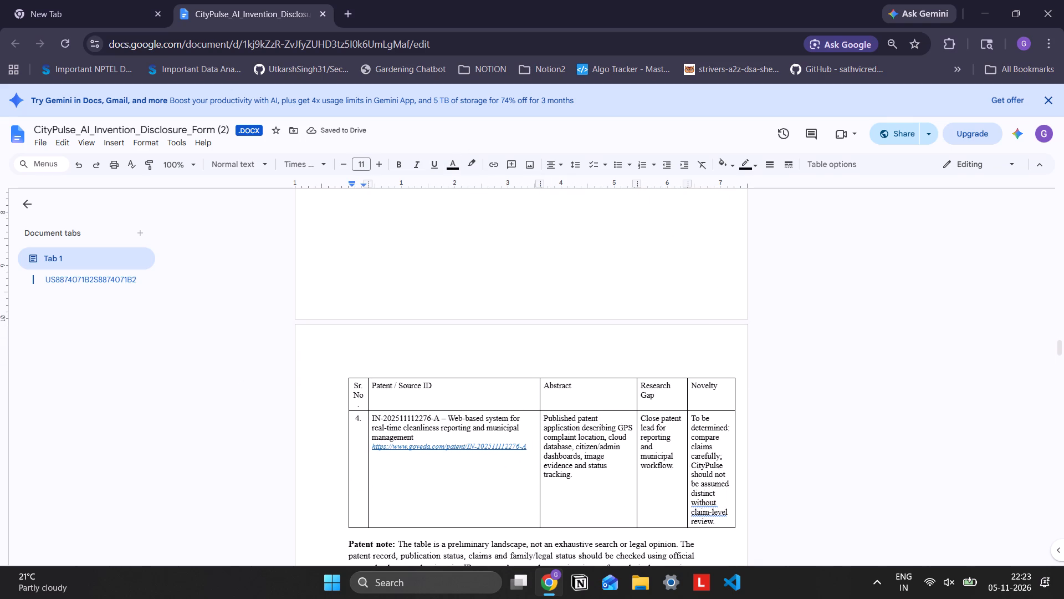
drag(529, 443, 500, 434)
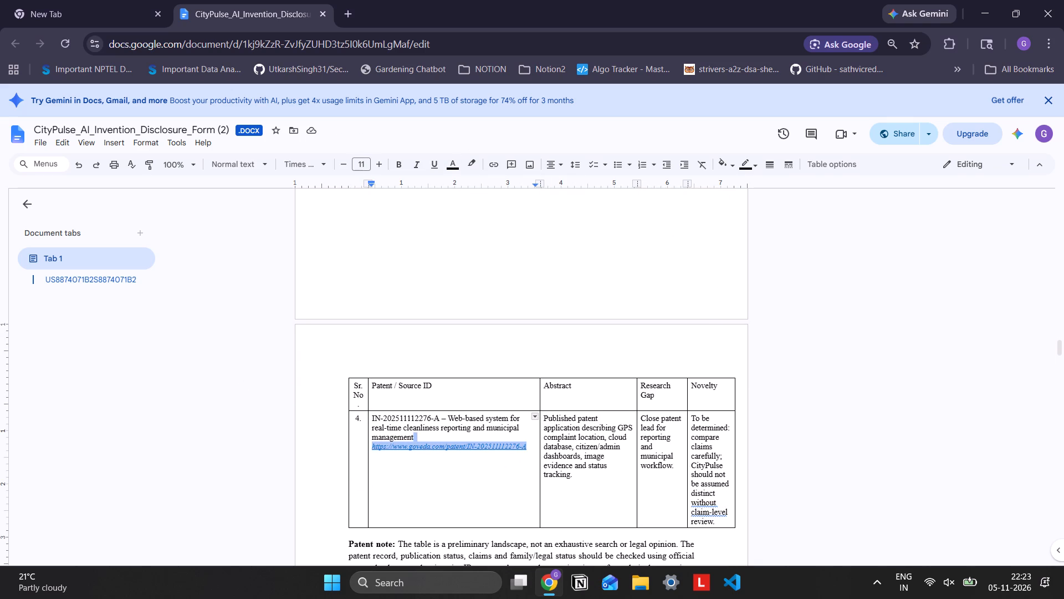
drag(500, 434, 448, 421)
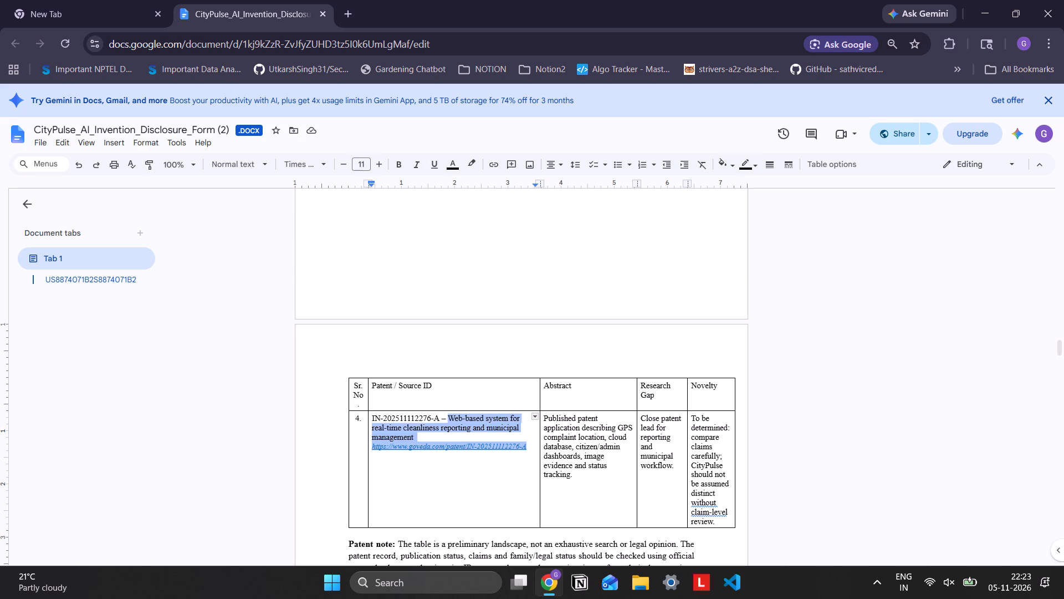
drag(448, 421, 439, 417)
scroll(439, 417, up, 1)
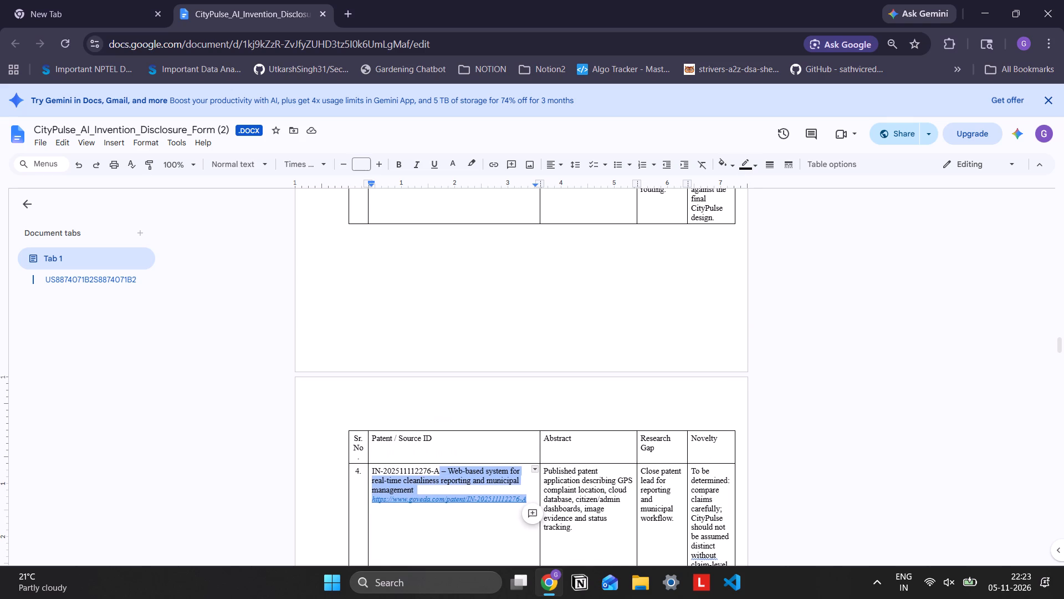
scroll(439, 417, up, 3)
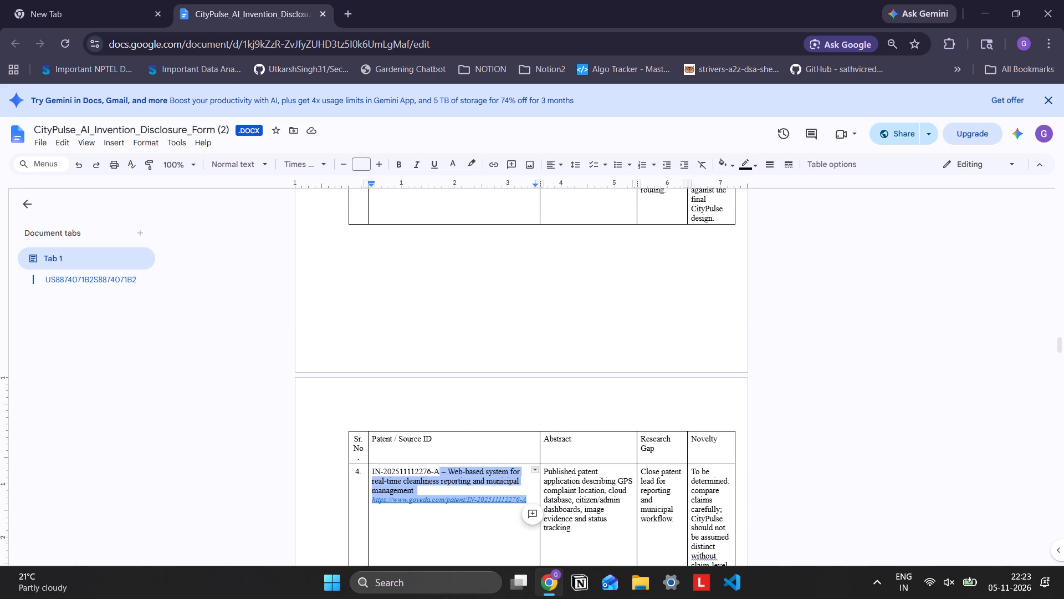
scroll(439, 417, up, 1)
key(BackSpace)
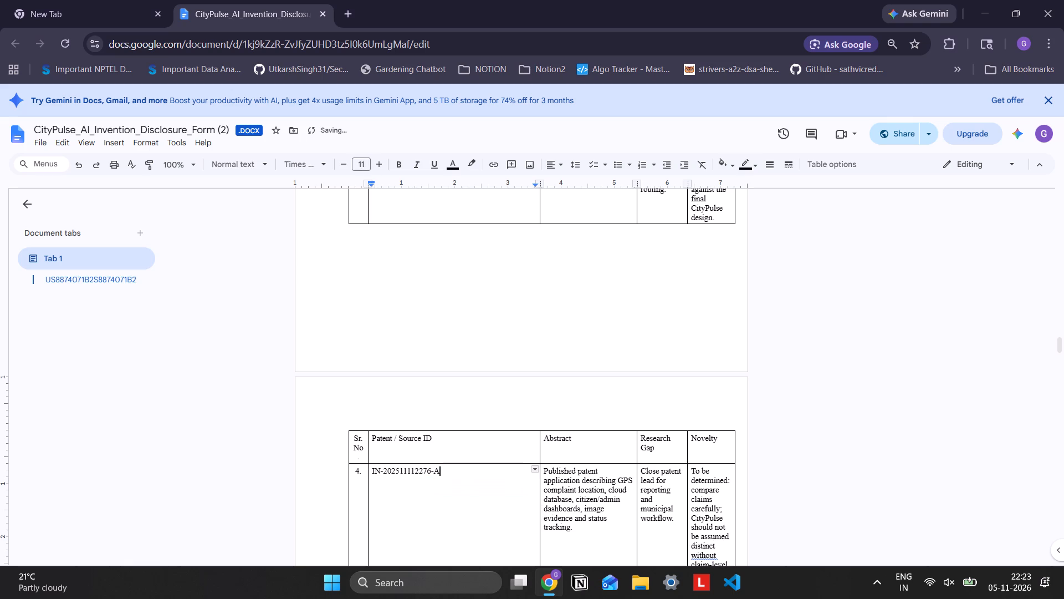
Review the rest of the disclosure form, from the patent note through section 10, for items still needing content.
scroll(439, 417, down, 3)
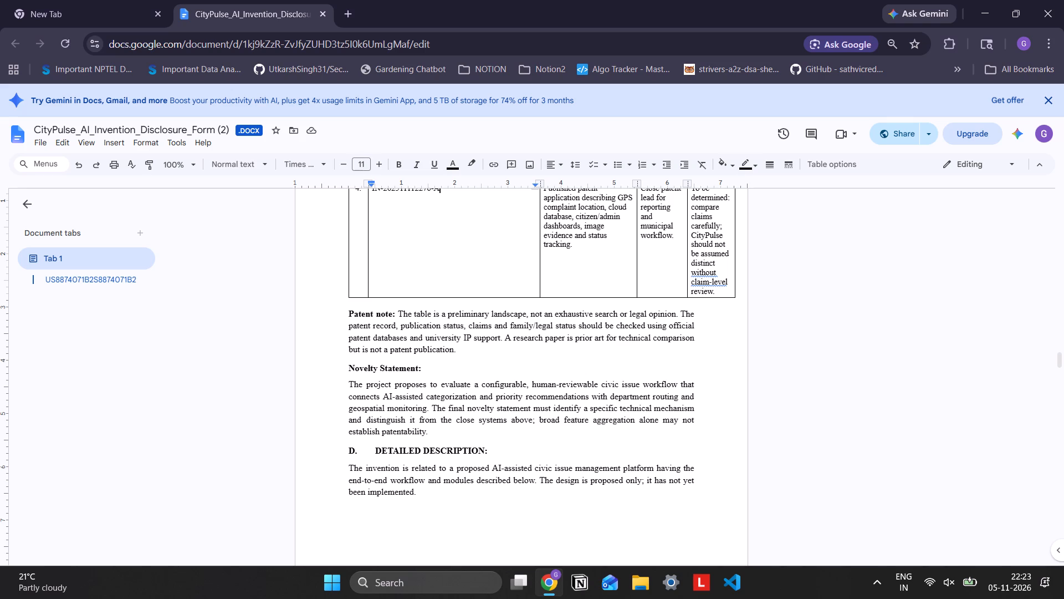
scroll(439, 417, down, 2)
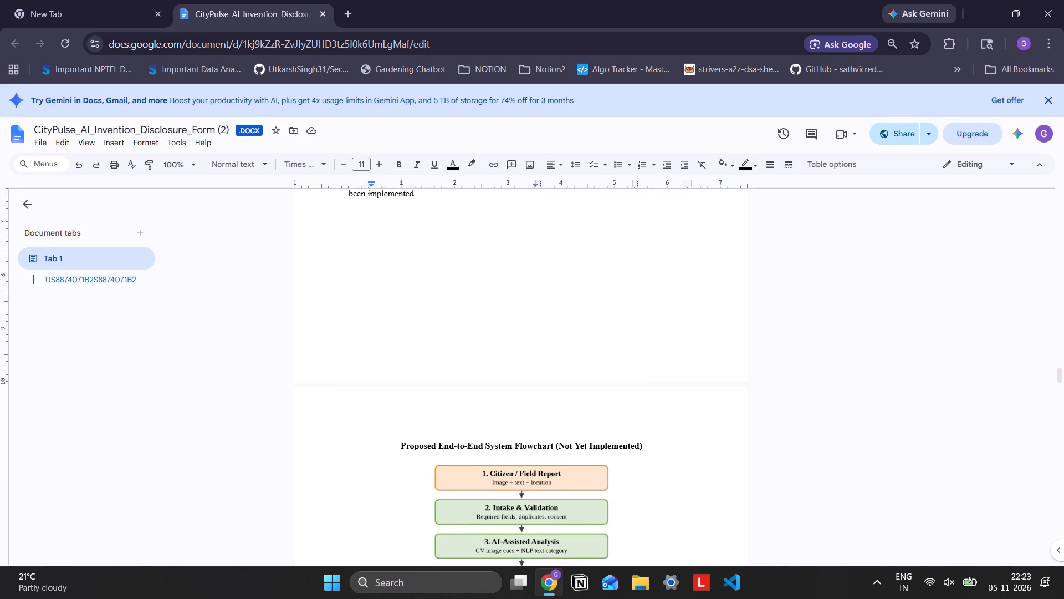
scroll(439, 417, down, 4)
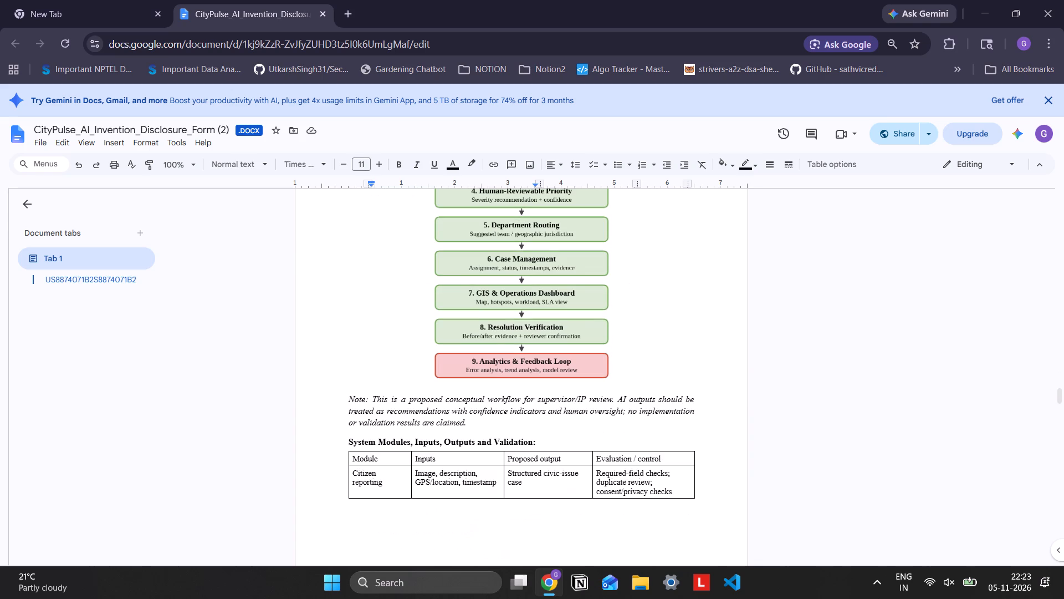
scroll(439, 417, down, 2)
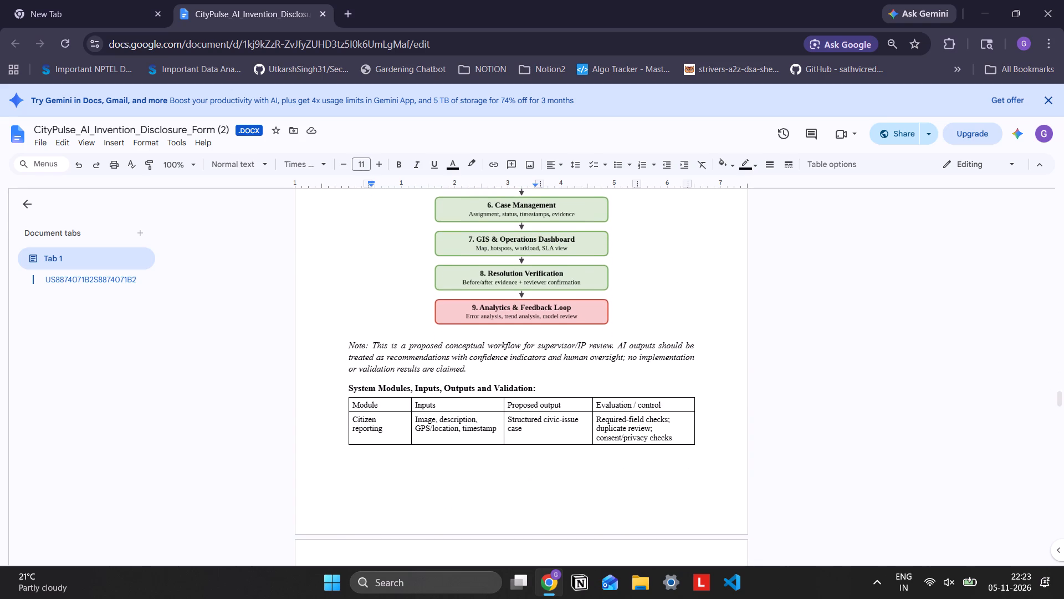
scroll(439, 417, down, 1)
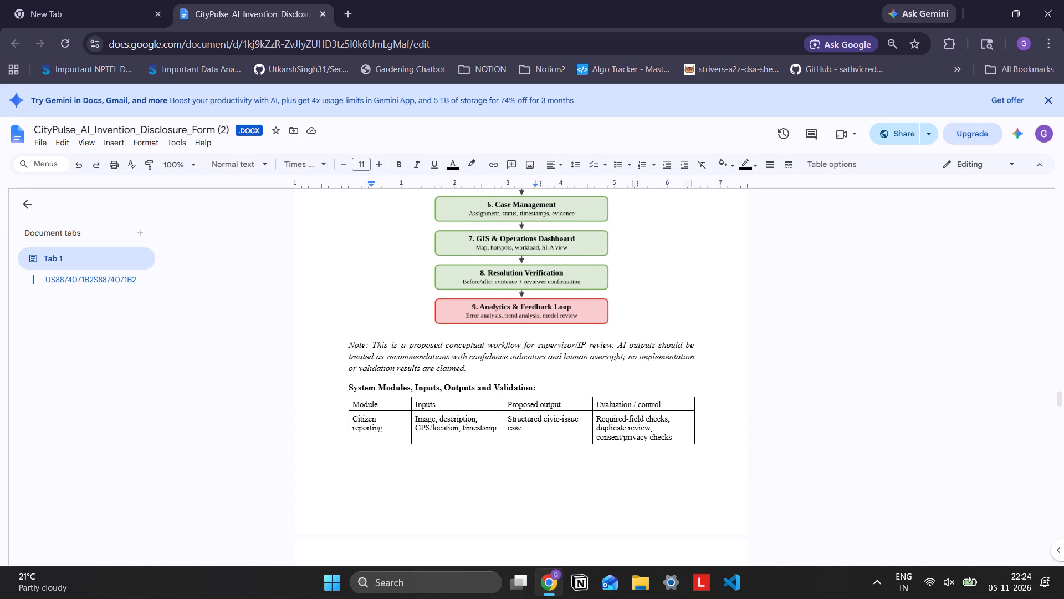
scroll(439, 417, down, 5)
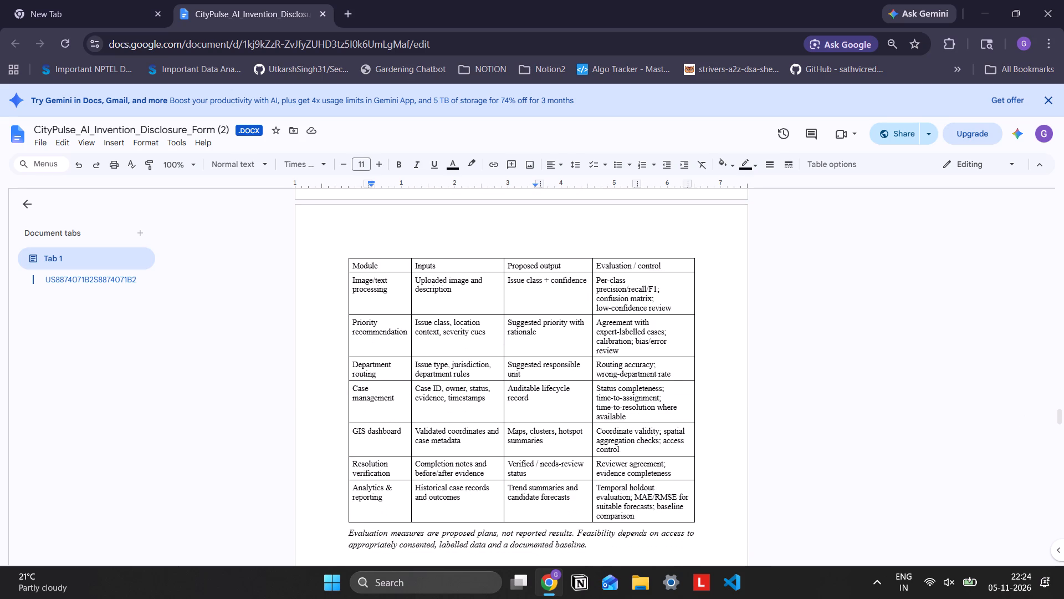
scroll(439, 417, down, 3)
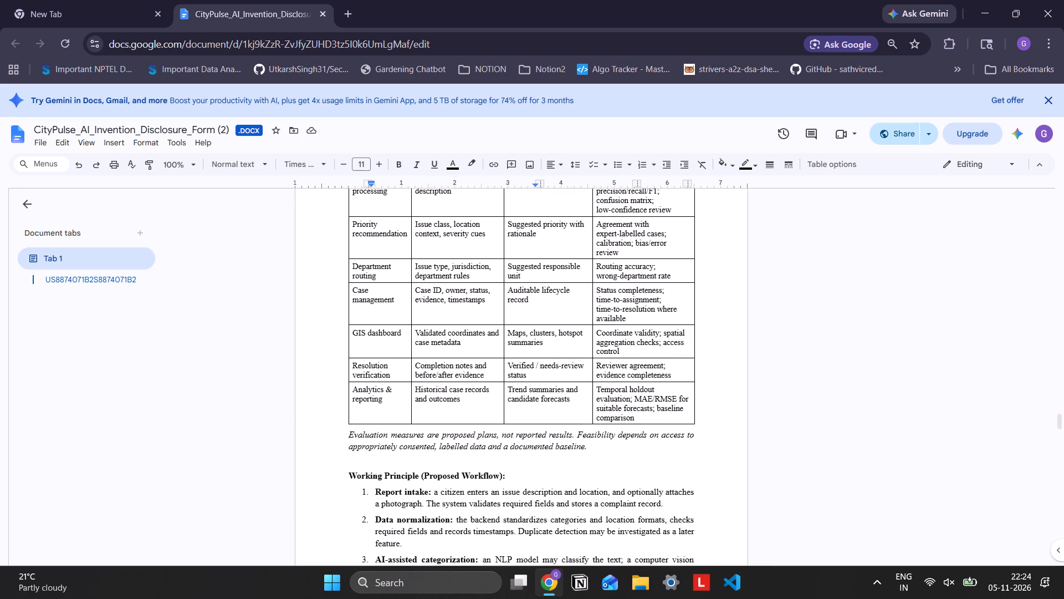
scroll(439, 417, down, 4)
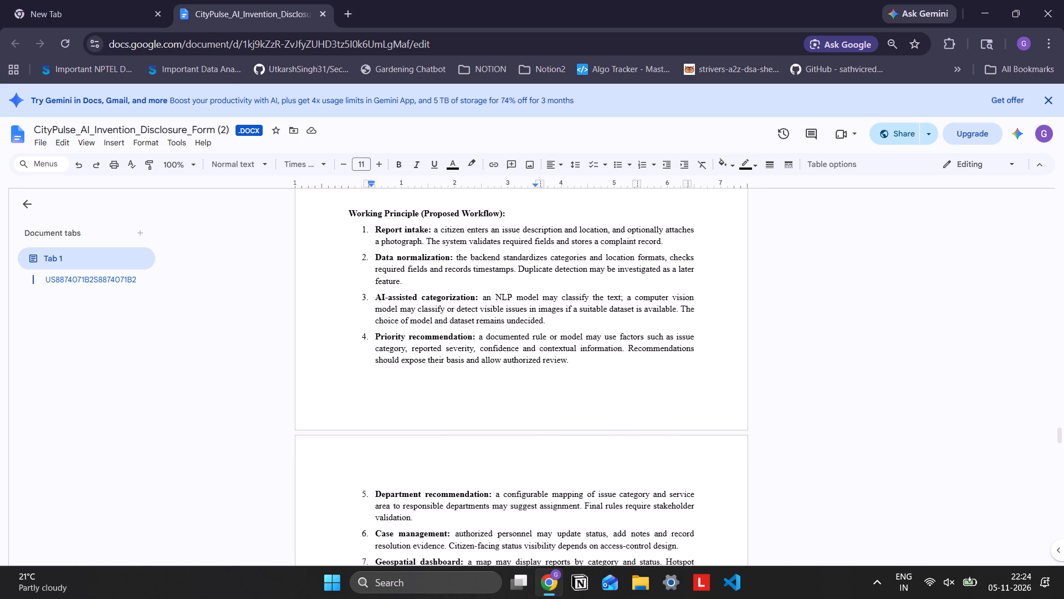
scroll(439, 417, down, 2)
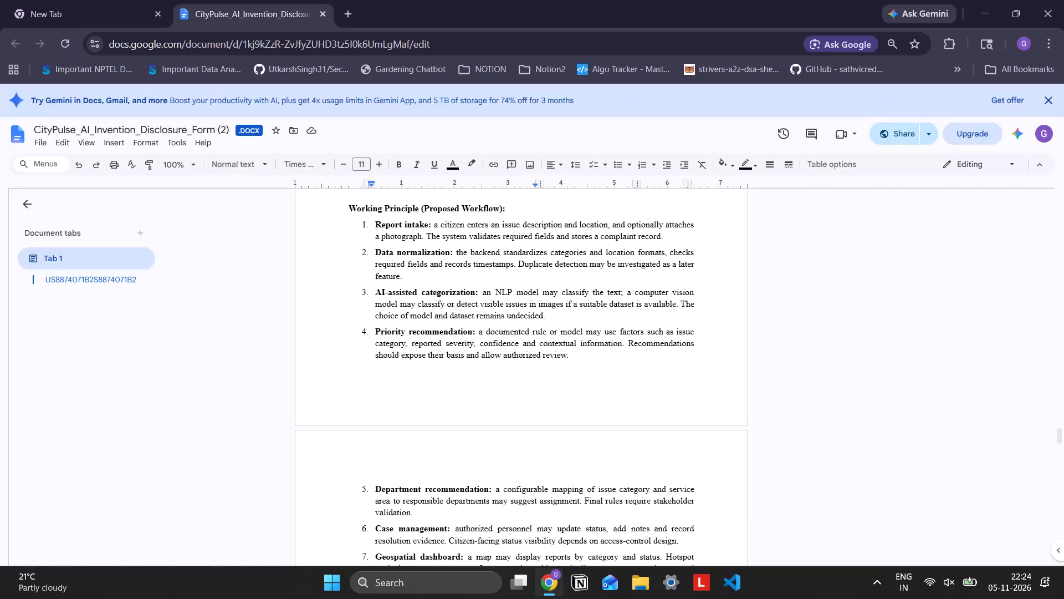
scroll(439, 417, down, 5)
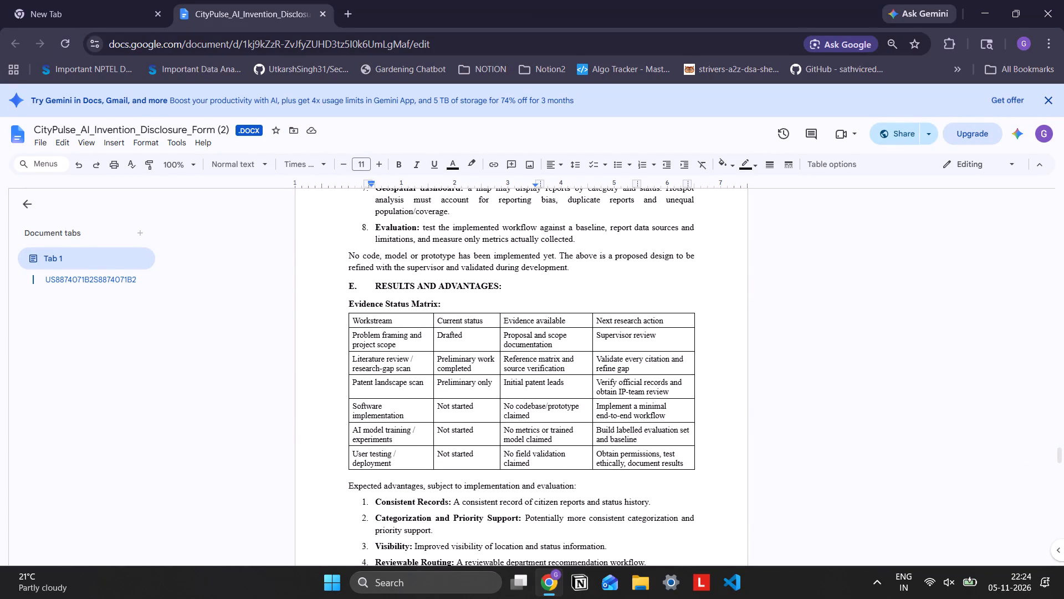
scroll(439, 417, down, 3)
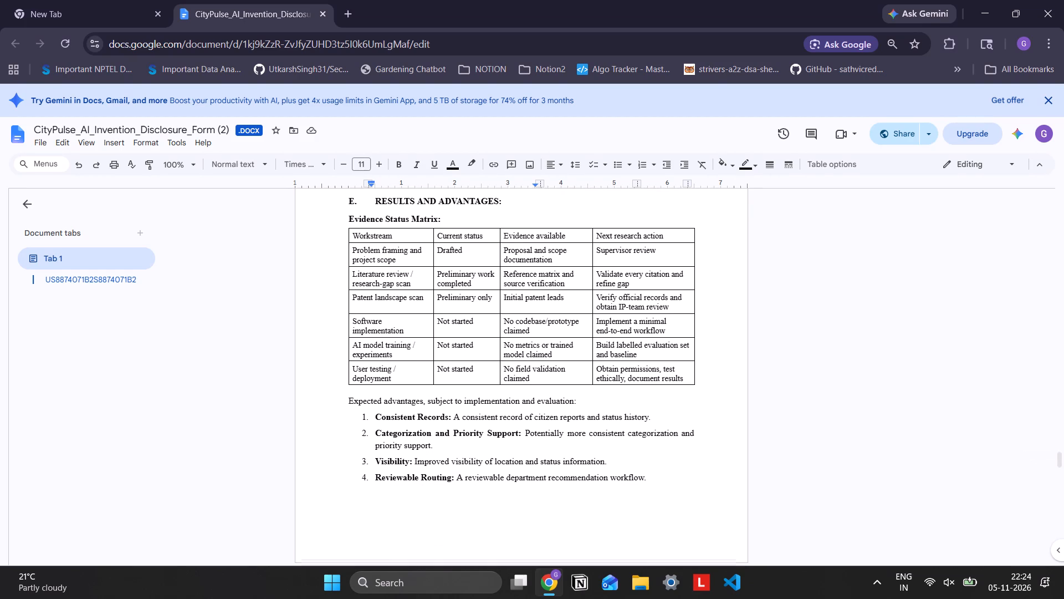
scroll(439, 417, down, 6)
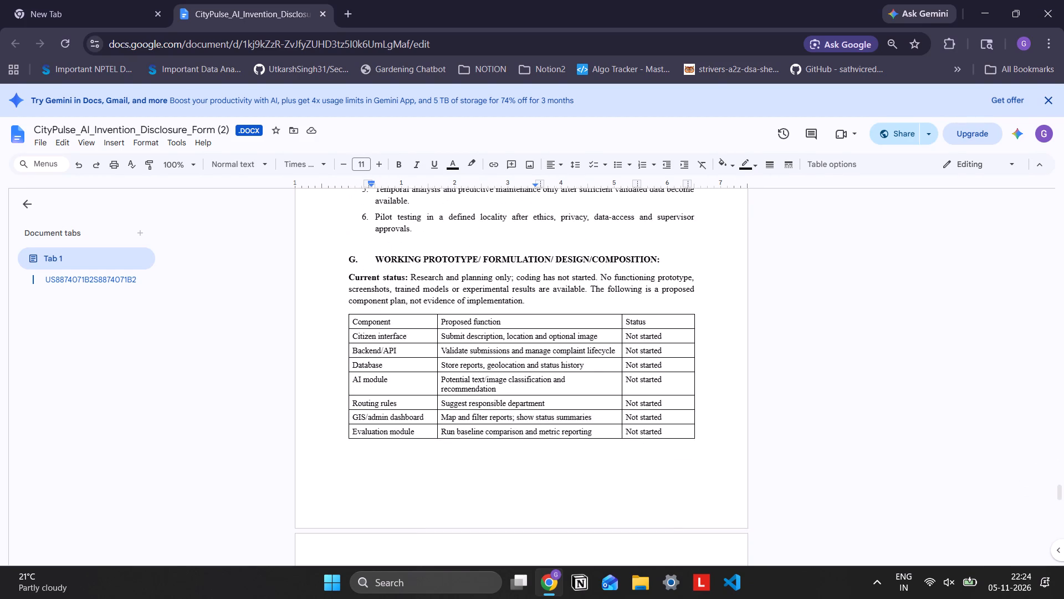
scroll(439, 417, down, 3)
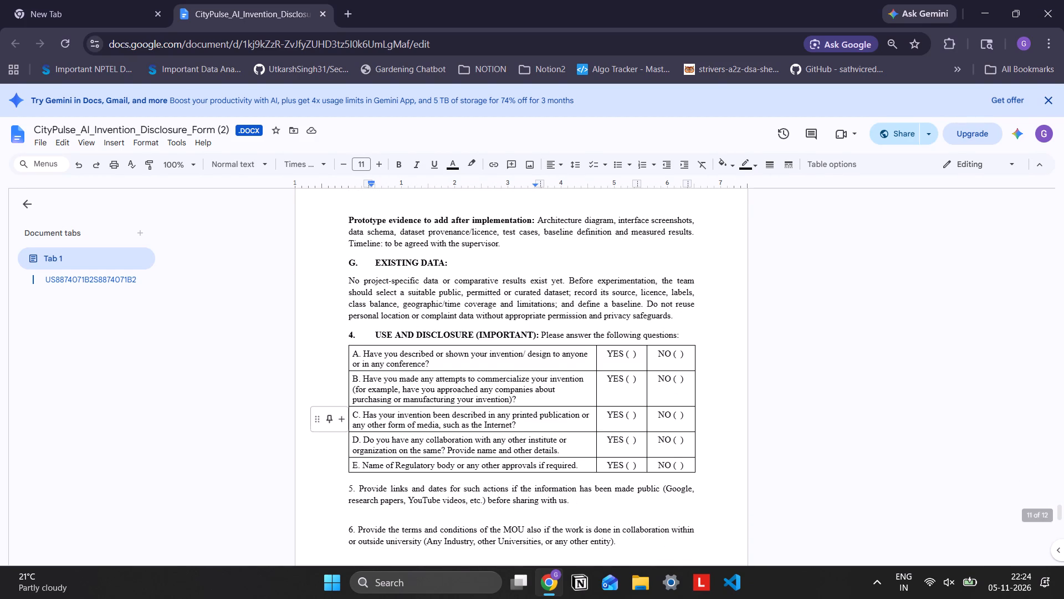
scroll(439, 417, down, 2)
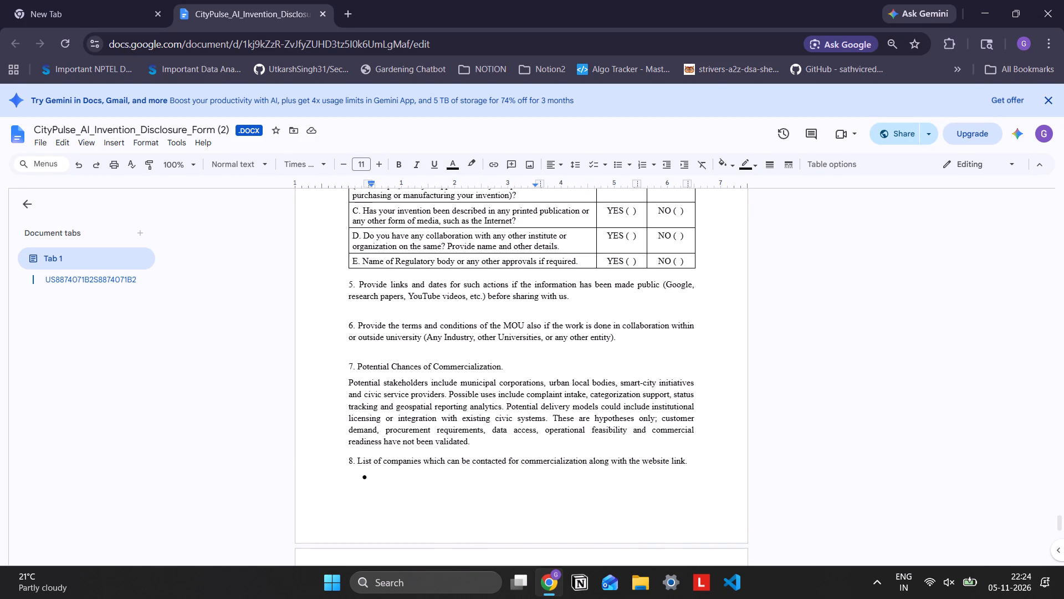
scroll(439, 417, down, 4)
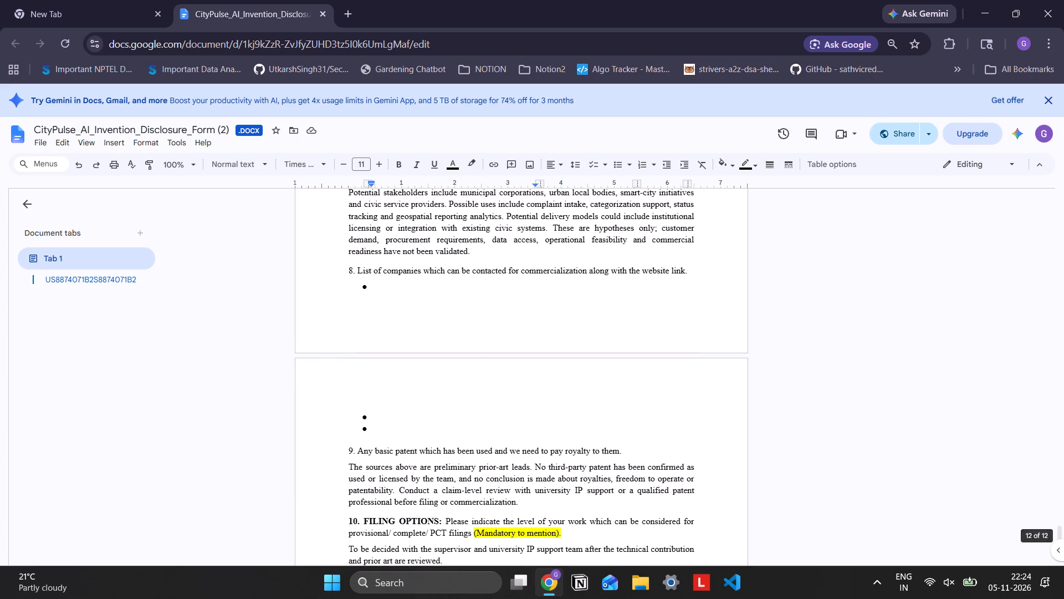
drag(371, 433, 346, 272)
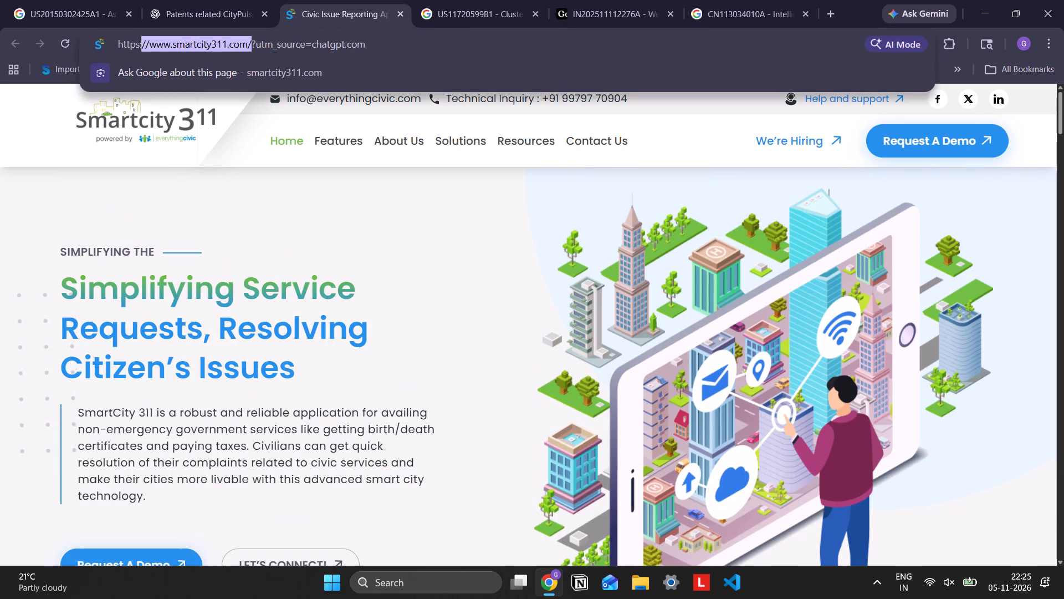
drag(139, 49, 118, 48)
key(ctrl+c)
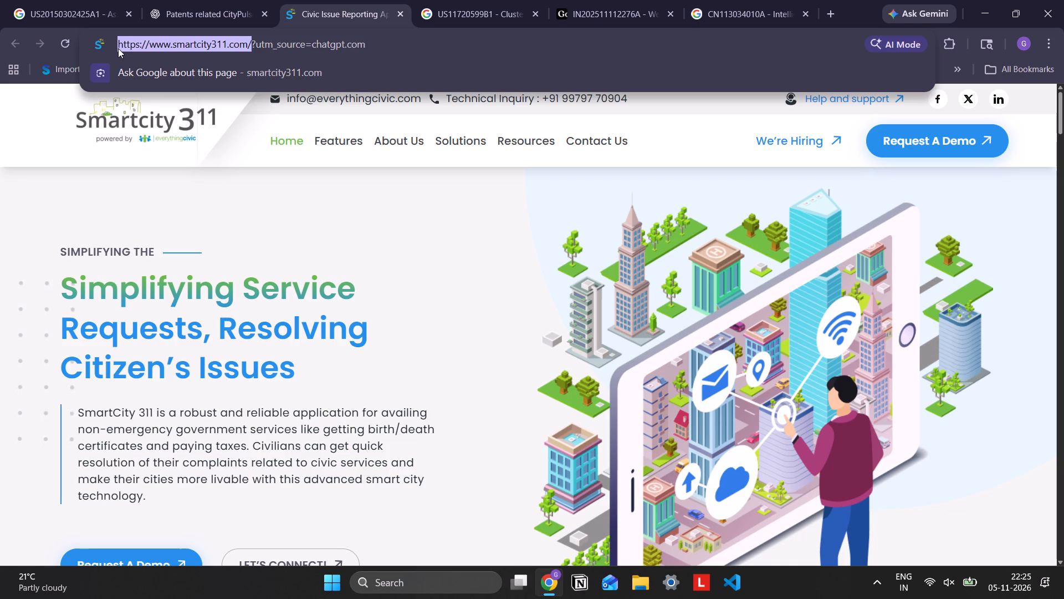
click(433, 263)
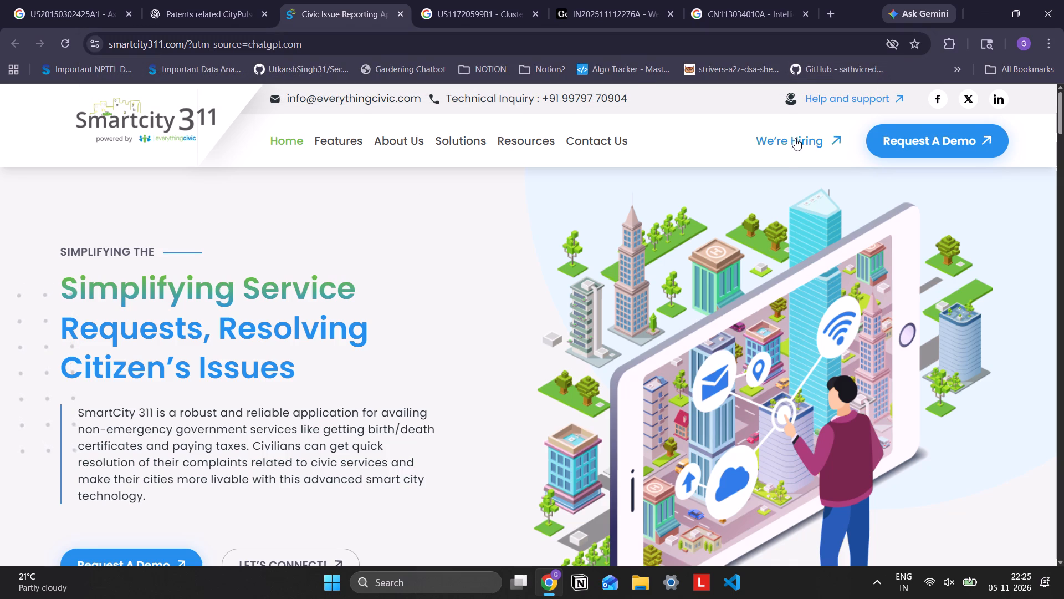
Open Smartcity 311's hiring page and look through its current job openings down to the contact section.
click(794, 139)
scroll(694, 354, down, 1)
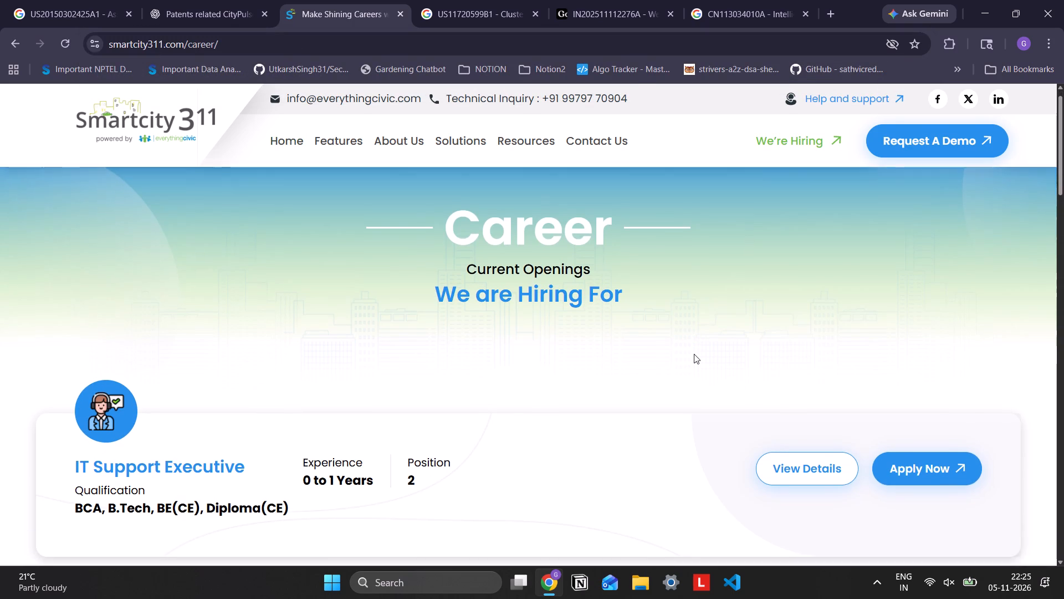
scroll(694, 354, down, 1)
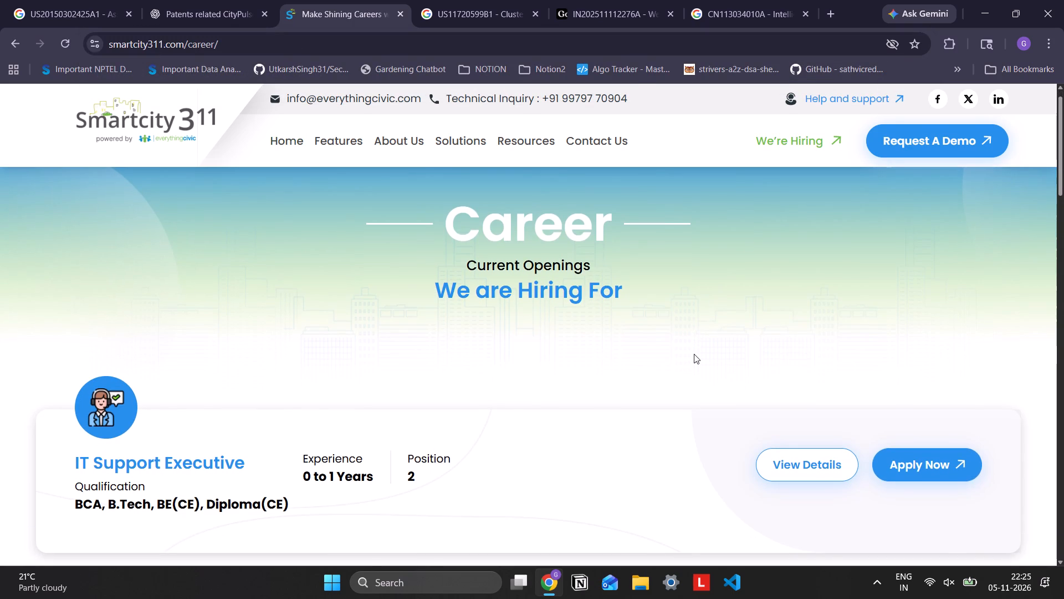
scroll(694, 354, down, 2)
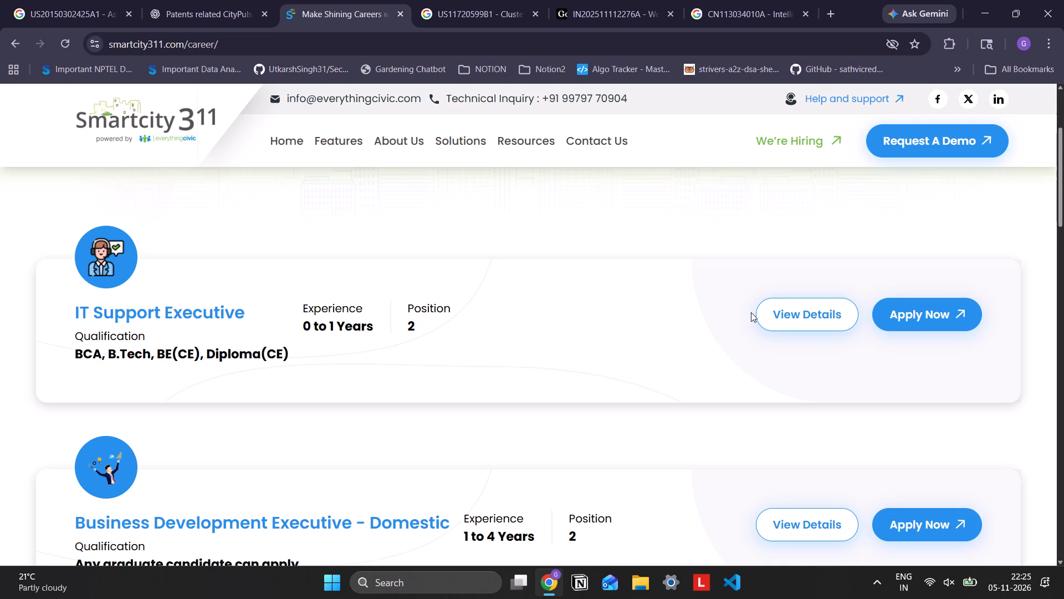
scroll(748, 317, down, 3)
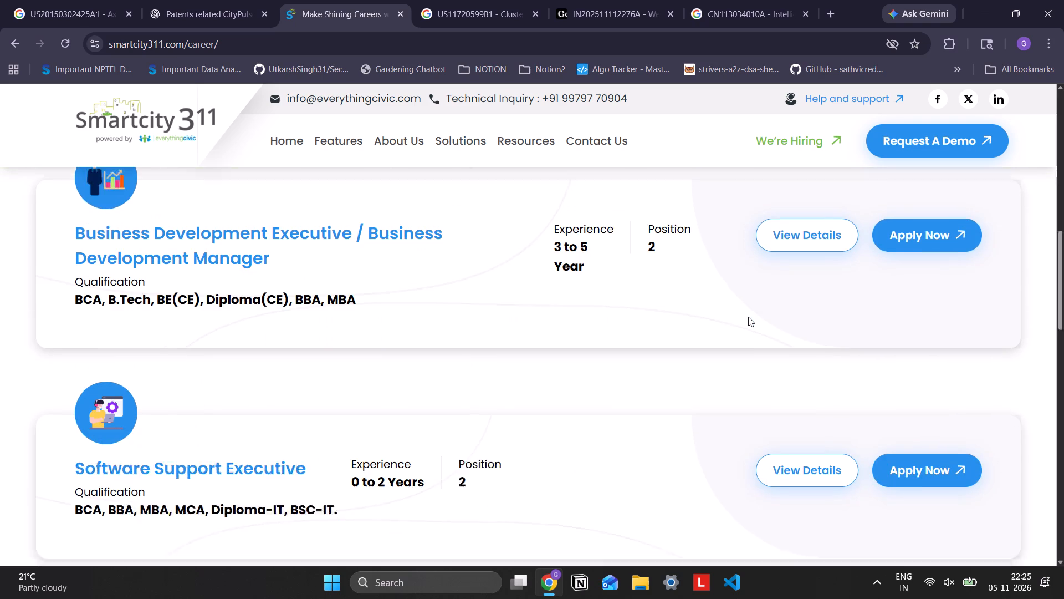
scroll(748, 317, down, 4)
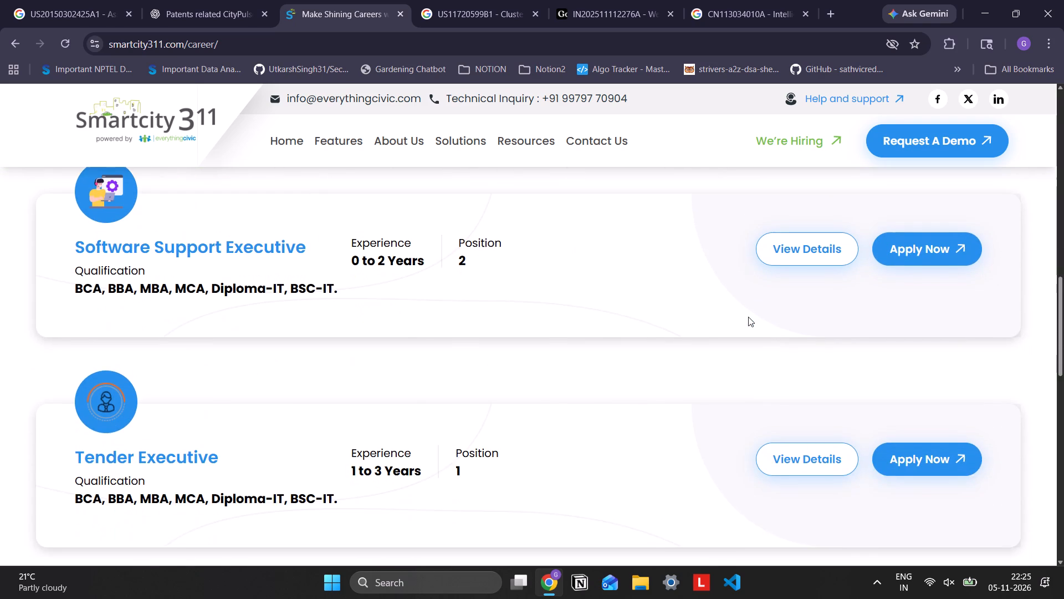
scroll(748, 317, down, 3)
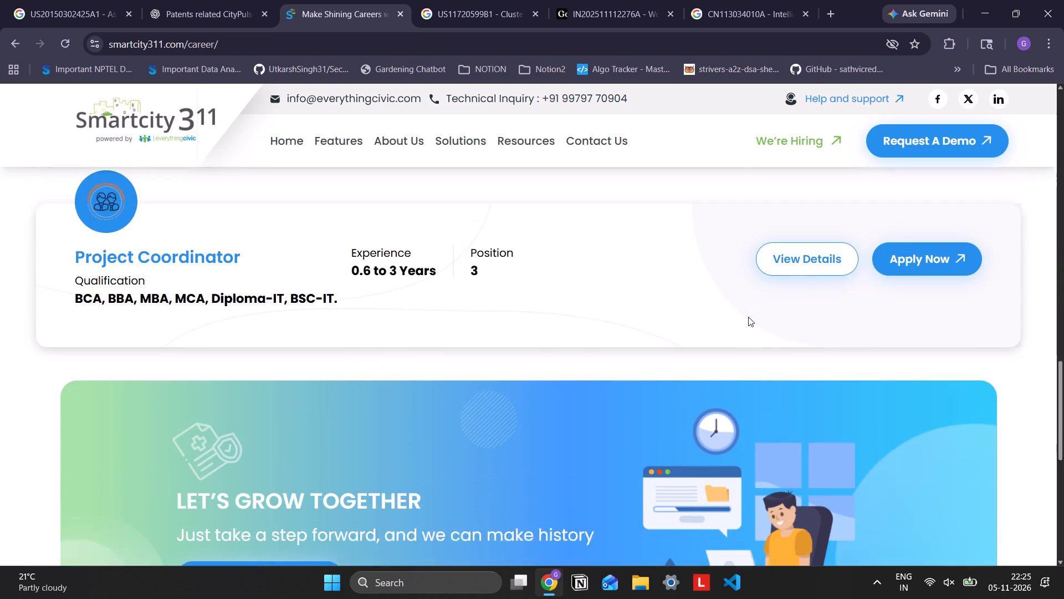
scroll(748, 317, down, 3)
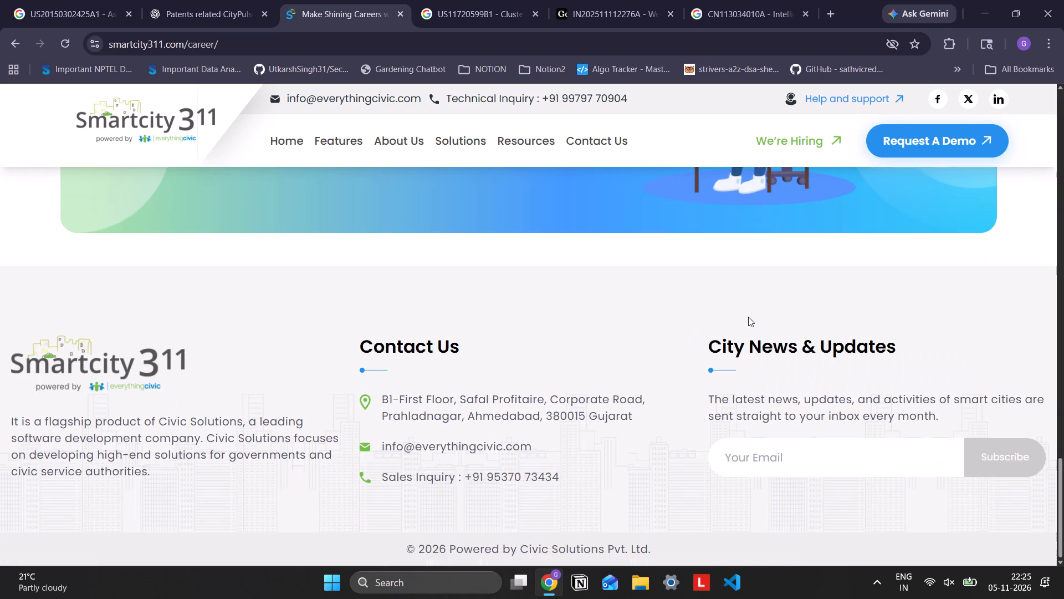
scroll(748, 317, up, 10)
scroll(748, 317, down, 1)
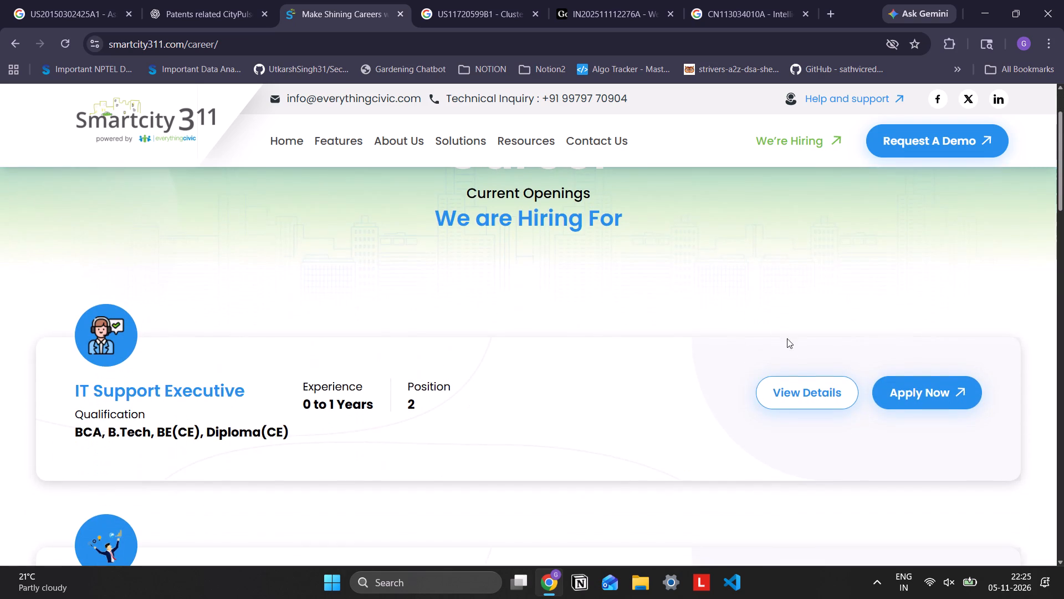
Read the job responsibilities and required skills for the IT Support Executive opening, and close the details.
right_click(804, 390)
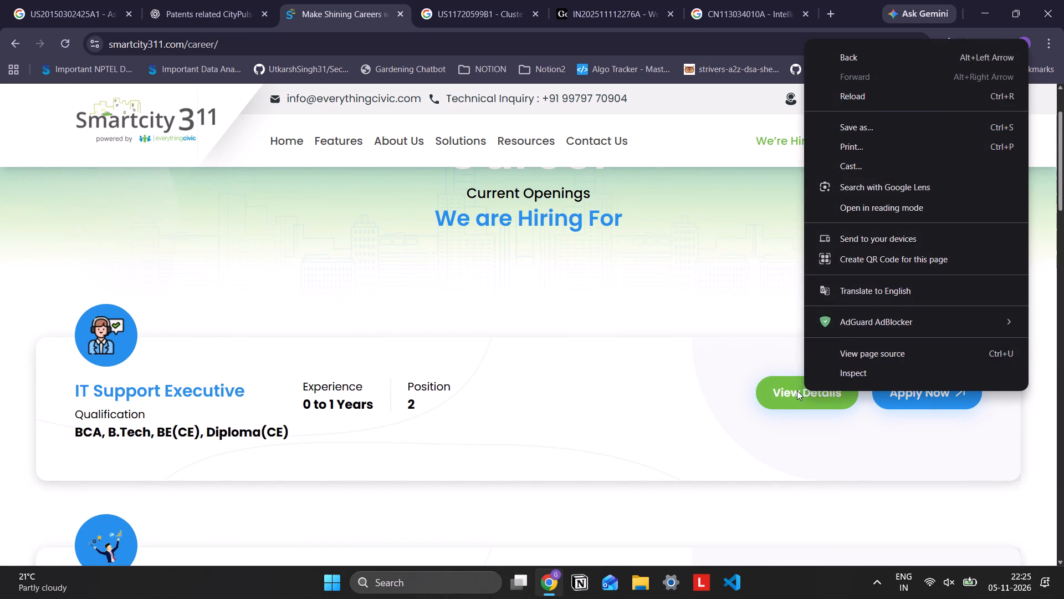
click(797, 390)
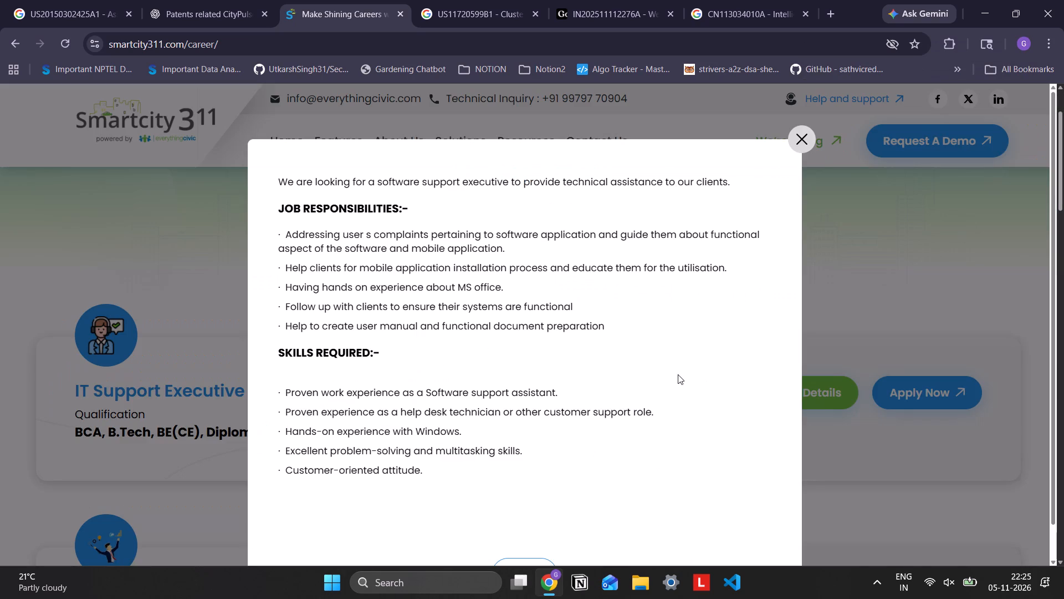
scroll(678, 374, down, 2)
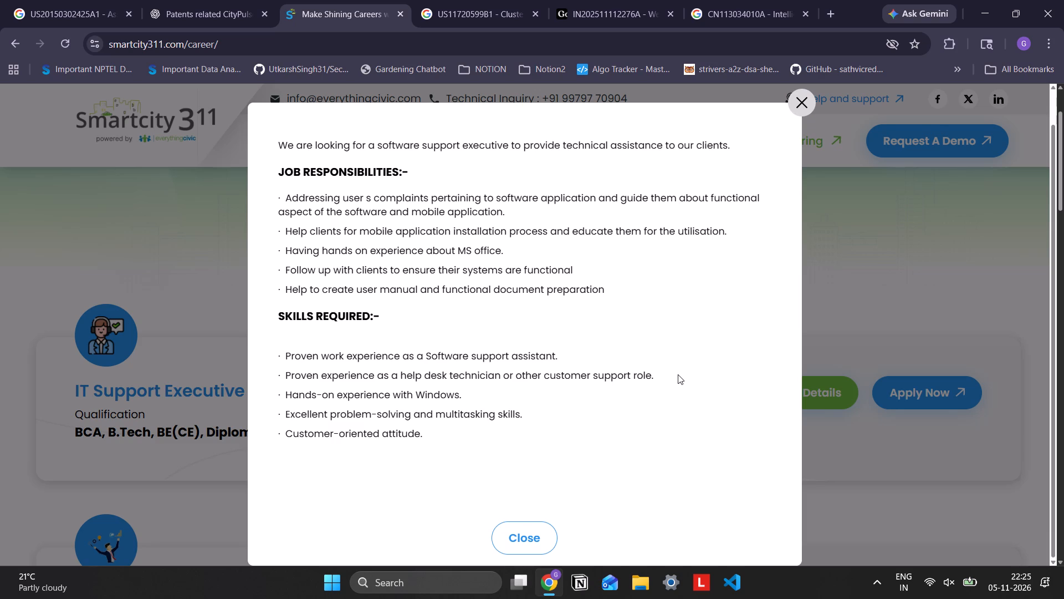
click(524, 547)
Read the responsibilities, required skills and location for the Software Support Executive opening, and close the details.
scroll(584, 476, down, 2)
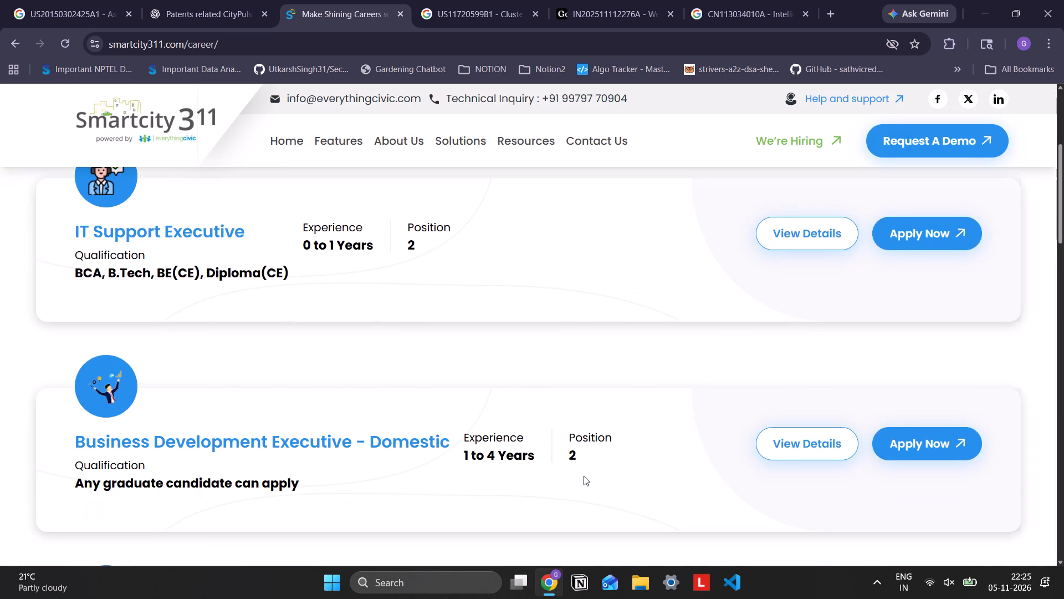
scroll(584, 476, down, 3)
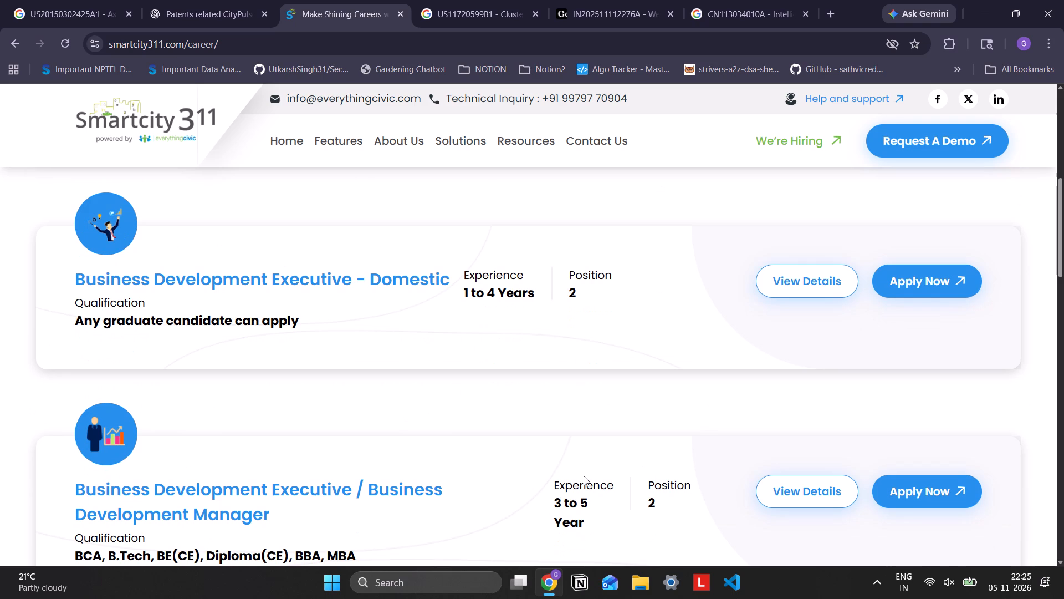
scroll(584, 476, down, 1)
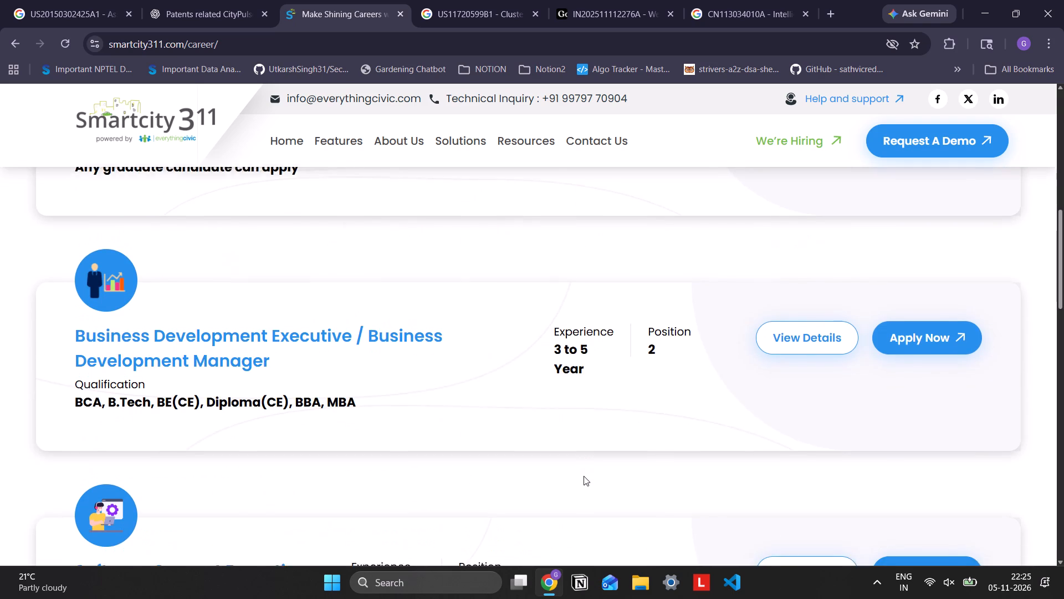
scroll(584, 476, down, 2)
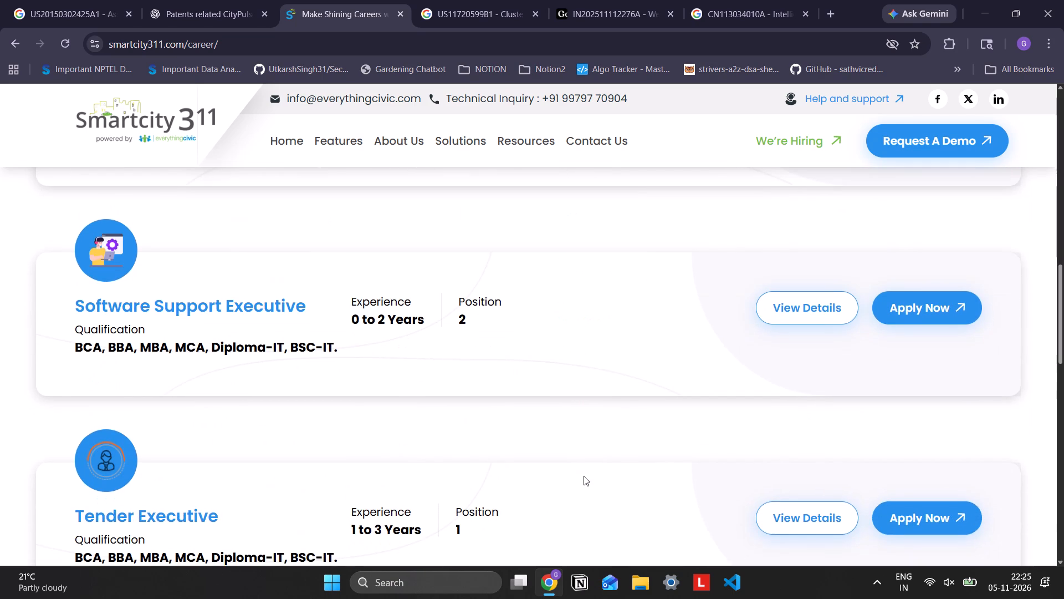
scroll(584, 476, down, 1)
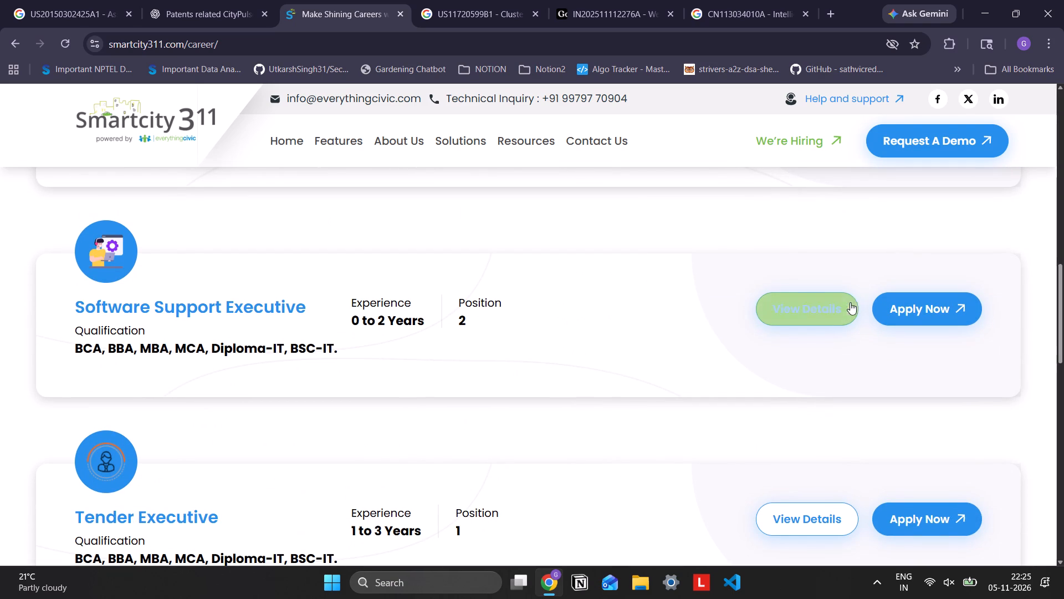
click(830, 302)
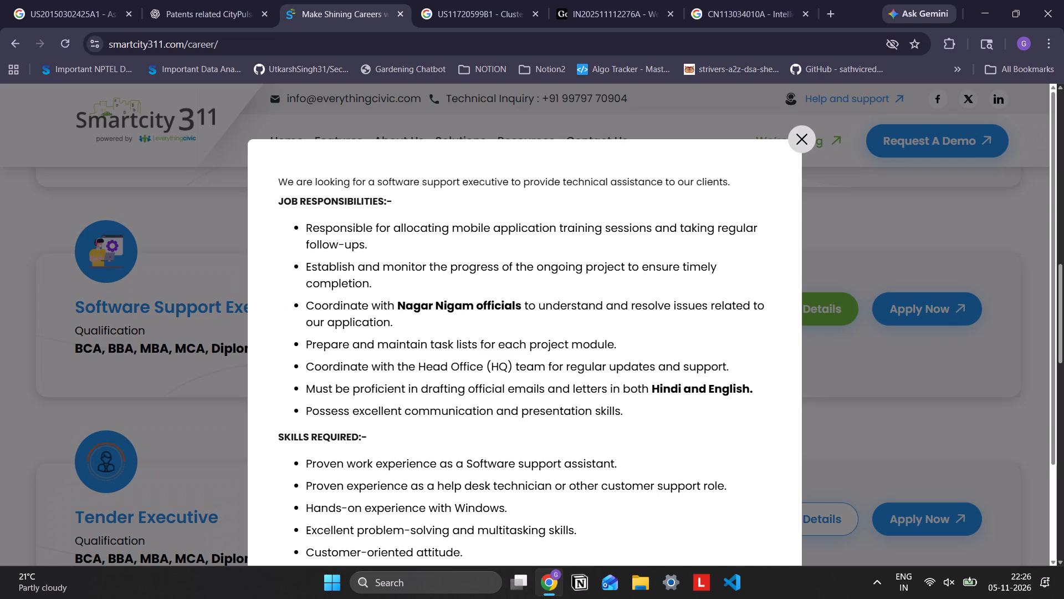
scroll(657, 385, down, 3)
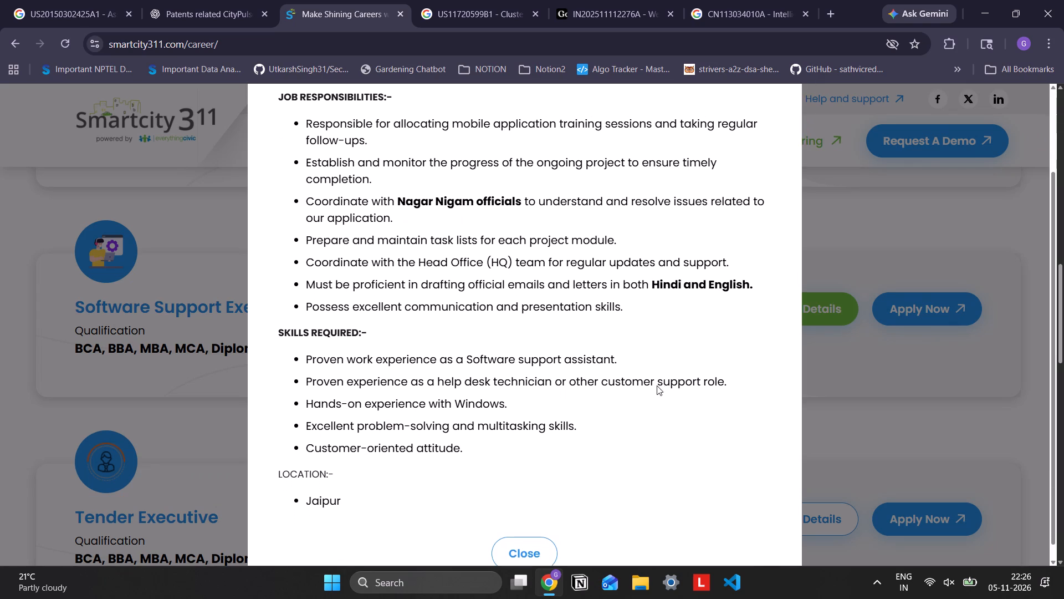
scroll(657, 385, down, 1)
scroll(736, 434, down, 1)
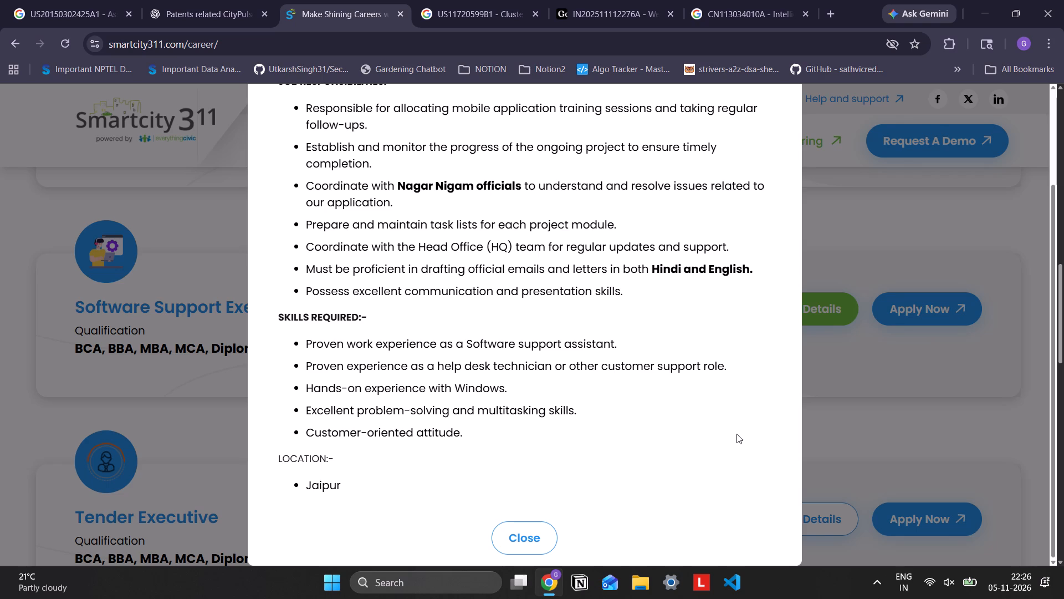
click(529, 544)
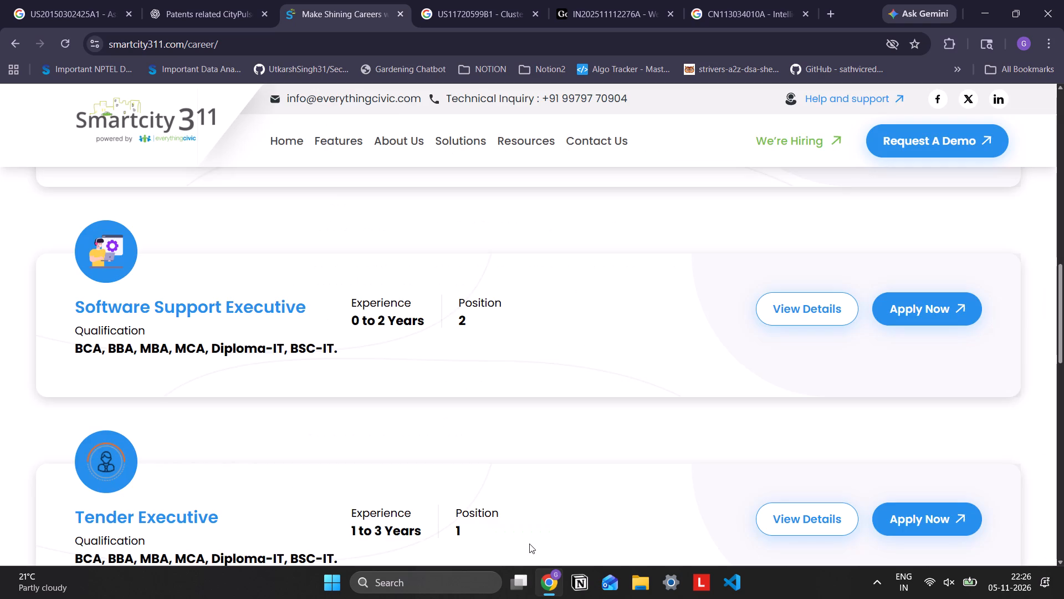
Check the IT Support Executive job details again and close them.
scroll(624, 441, up, 6)
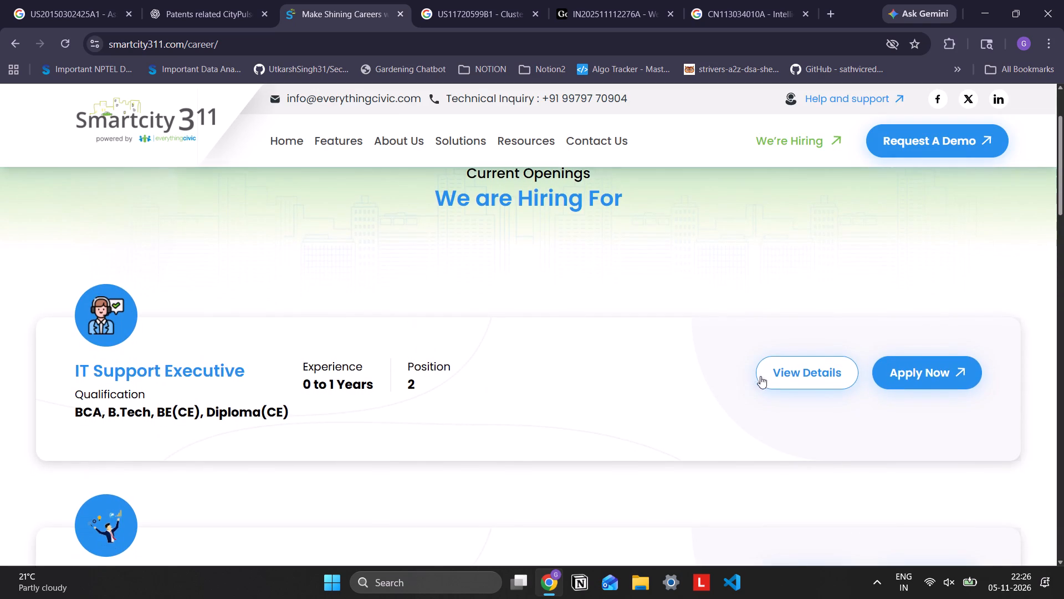
click(769, 374)
scroll(508, 415, down, 7)
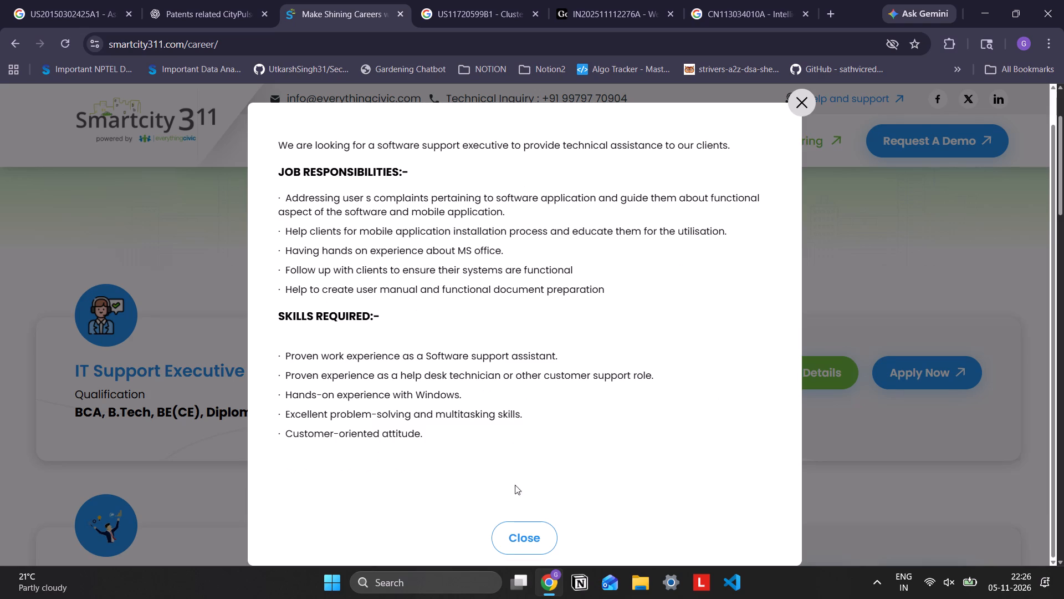
click(518, 540)
Look through the remaining openings on the careers page, down past the Project Coordinator position.
scroll(518, 540, down, 5)
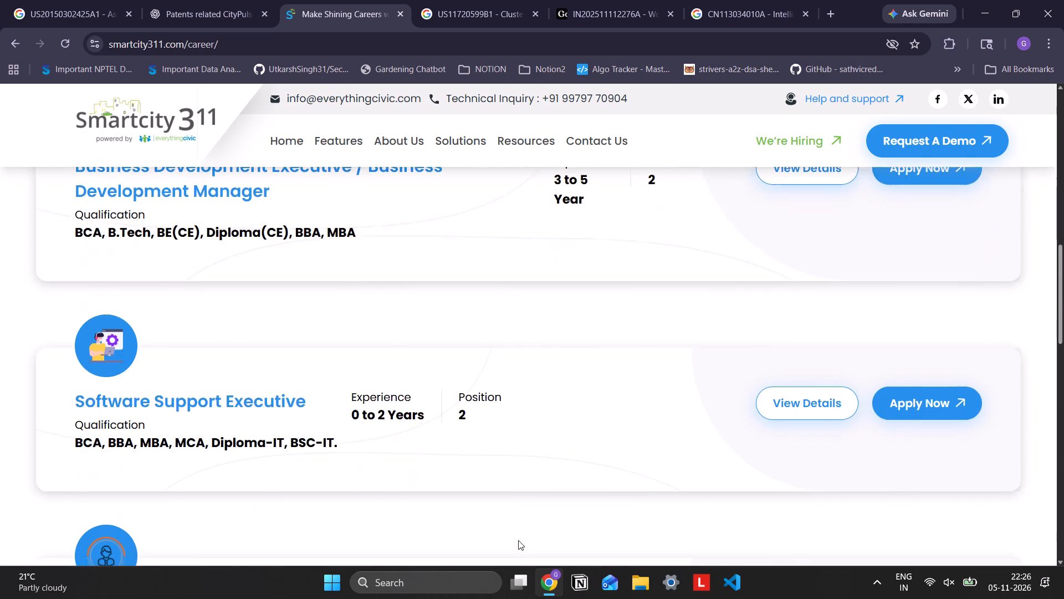
scroll(518, 540, down, 4)
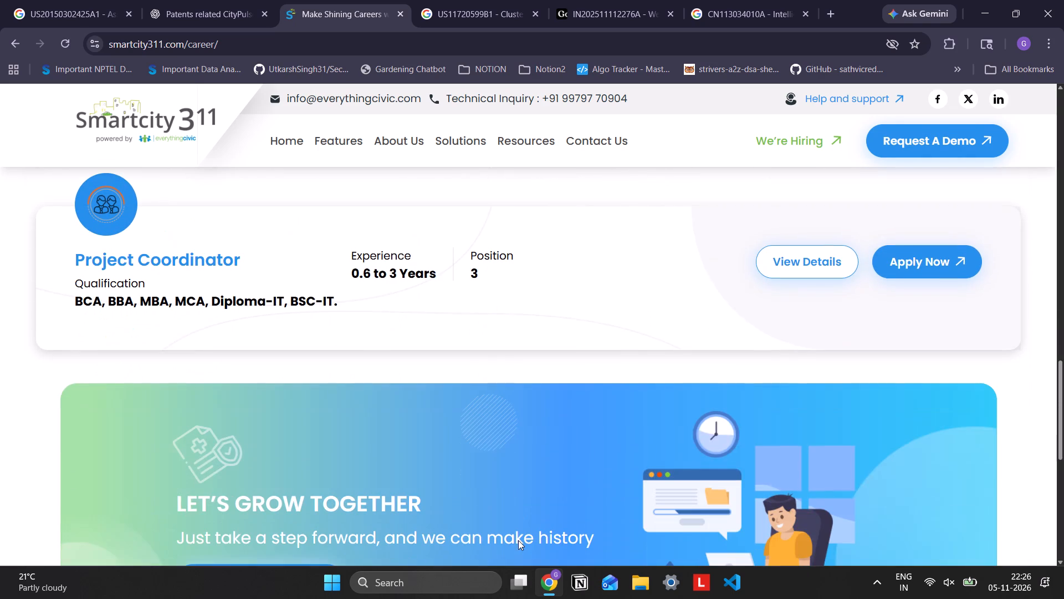
scroll(518, 540, down, 3)
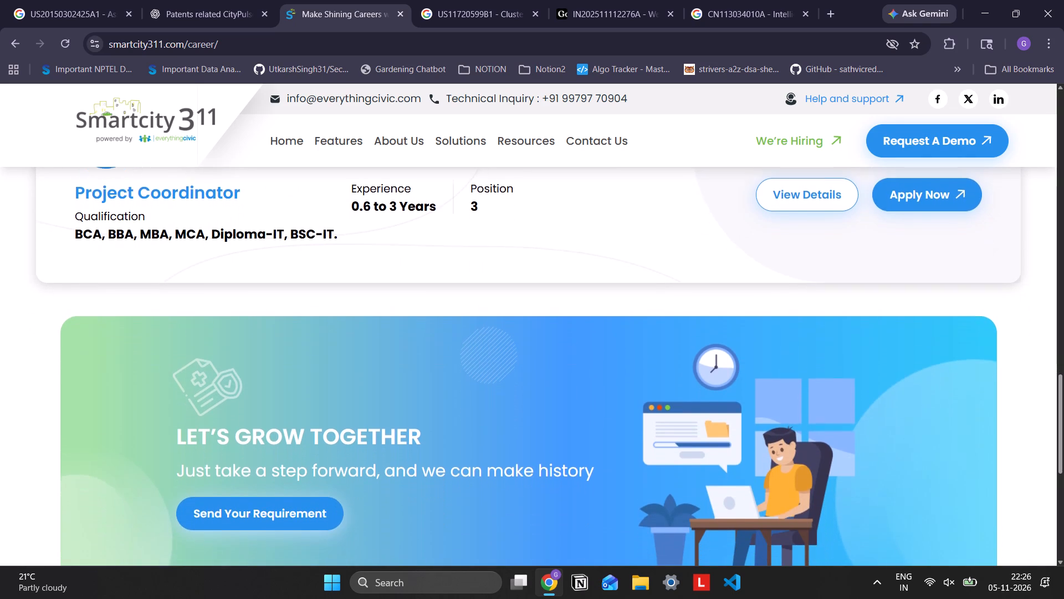
Look through the rest of the Smartcity 311 careers page down to the footer, and return to its start.
scroll(518, 540, down, 1)
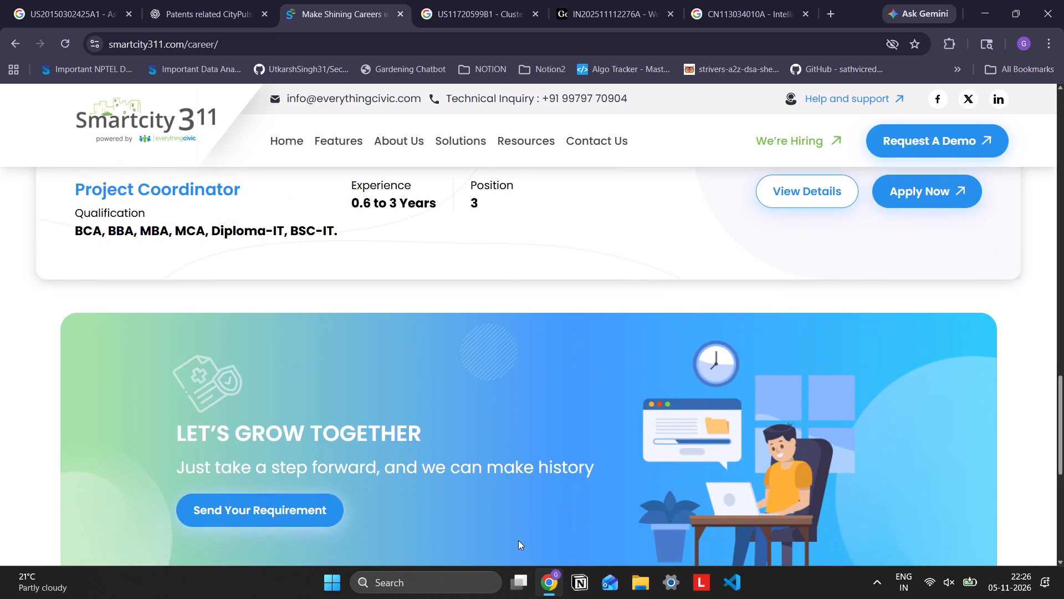
scroll(518, 540, down, 3)
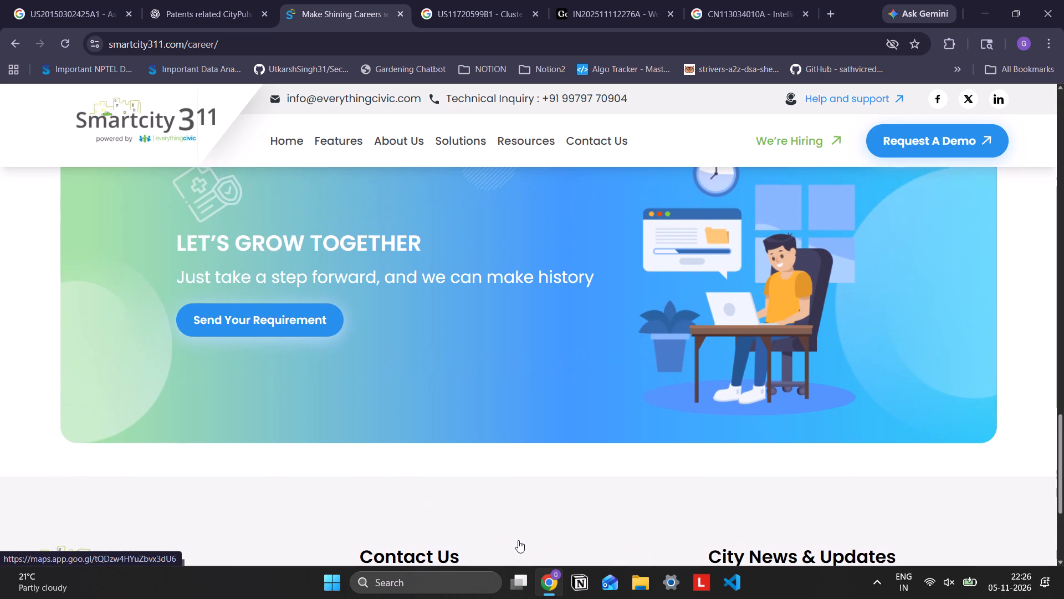
scroll(518, 540, down, 3)
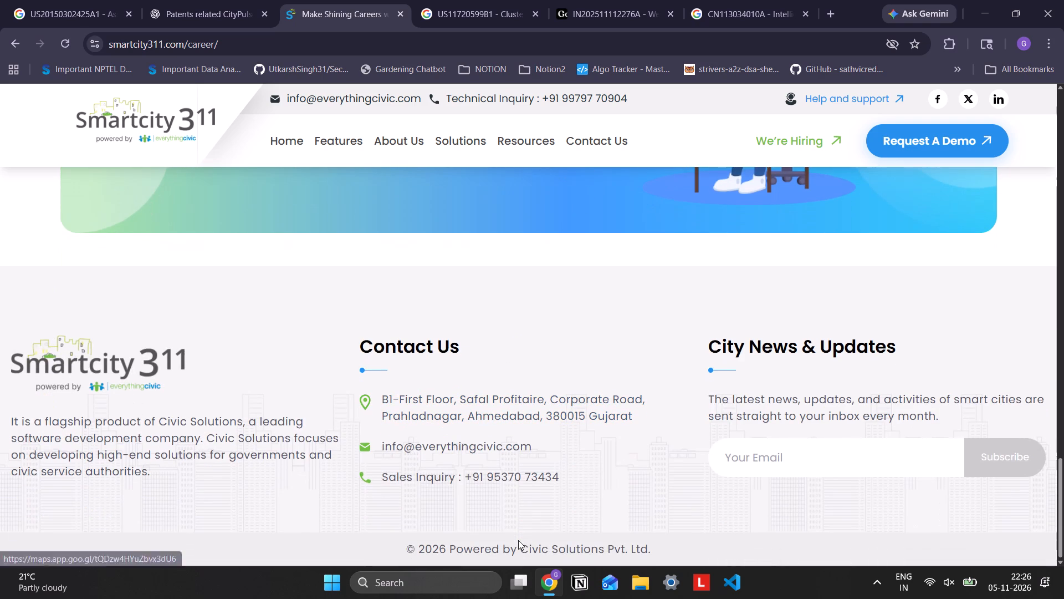
scroll(518, 540, down, 2)
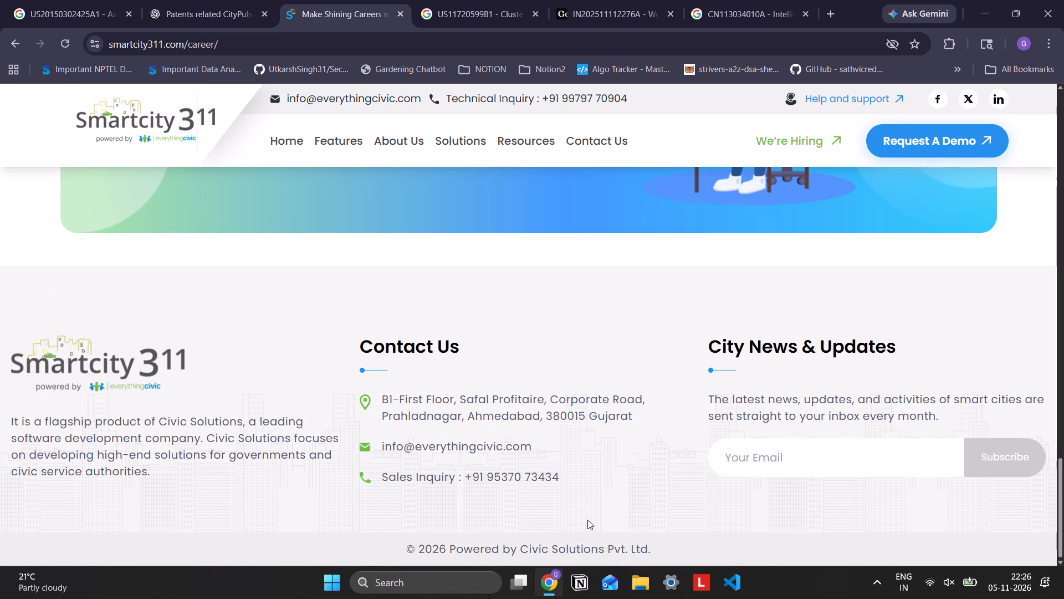
scroll(587, 520, up, 10)
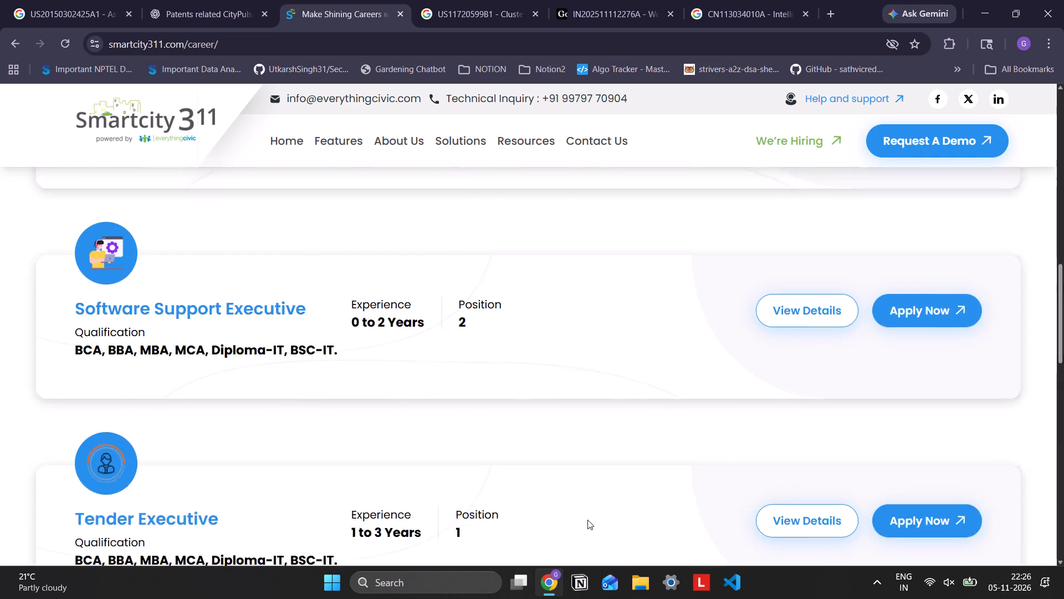
scroll(587, 520, up, 4)
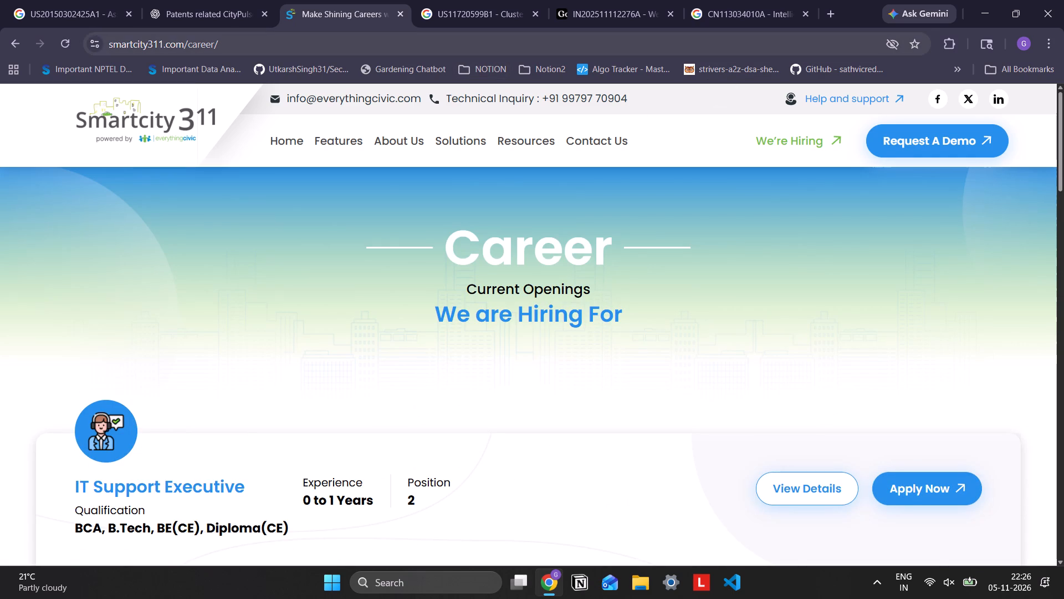
Shorten the careers page address to the smartcity311.com home page, load it, and copy its full address.
double_click(265, 39)
key(BackSpace)
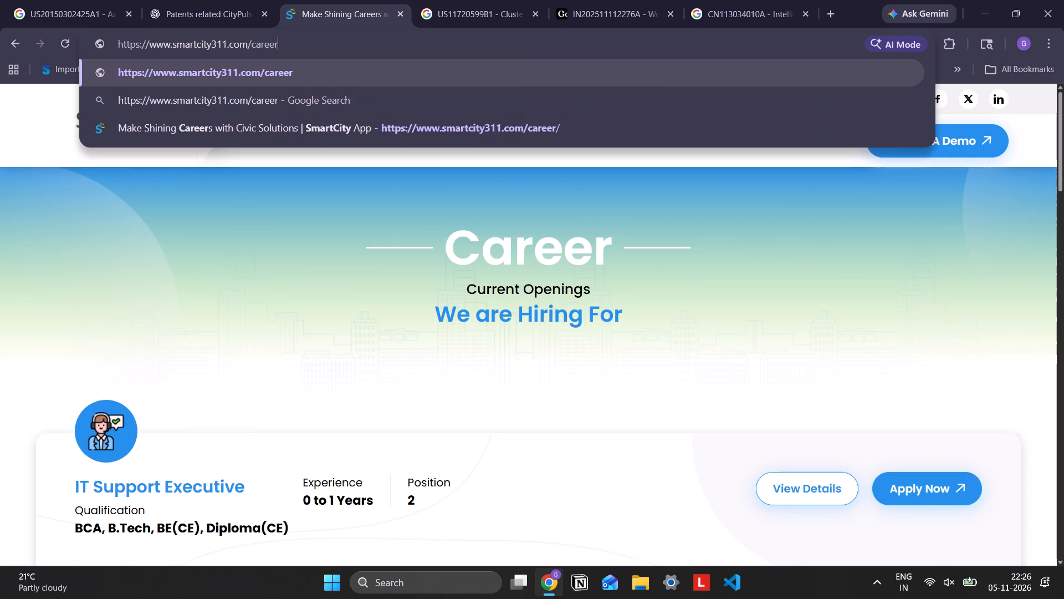
key(Delete)
key(BackSpace)
key(BackSpace)
key(BackSpace)
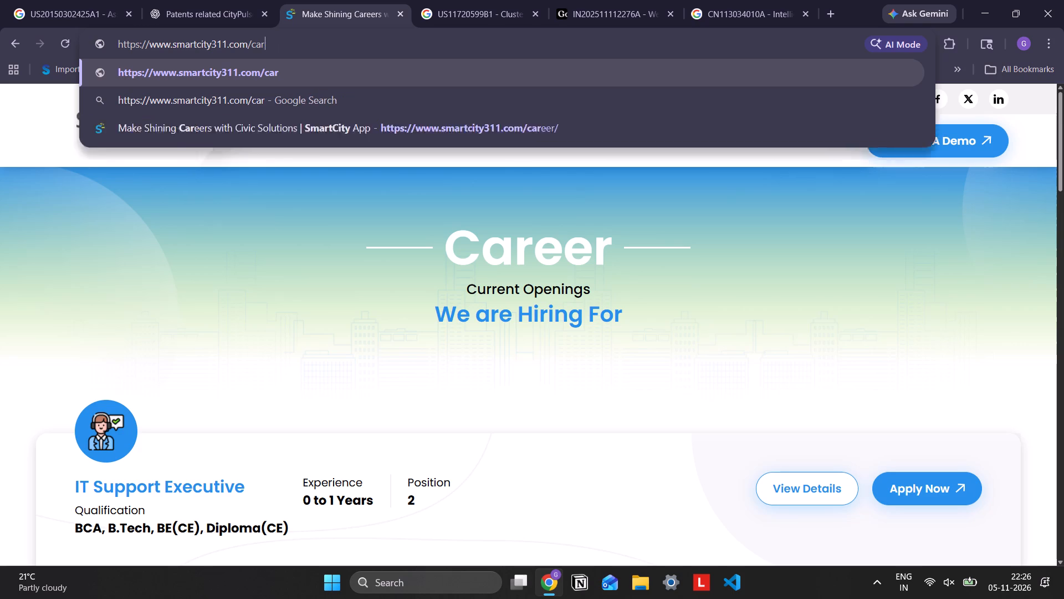
key(BackSpace)
key(BackSpace)
key(BackSpace)
key(BackSpace)
key(Return)
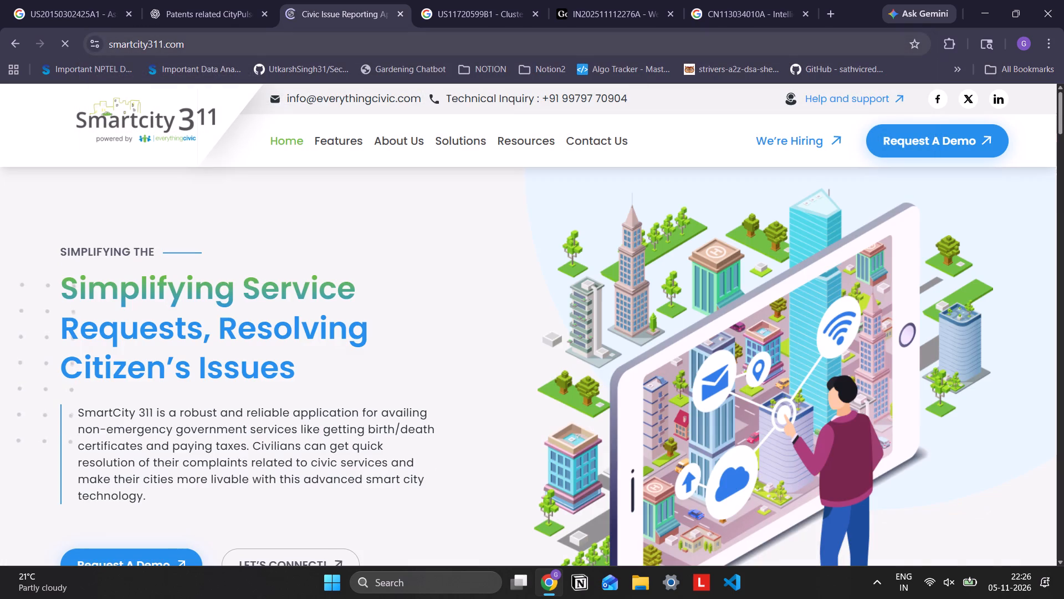
double_click(265, 39)
key(ctrl+a)
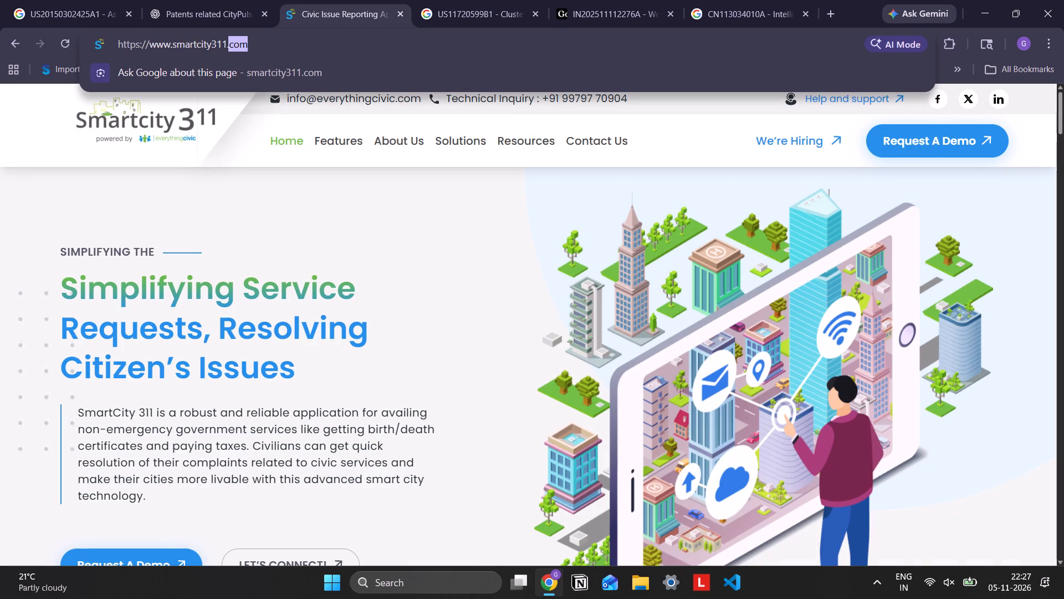
key(ctrl+c)
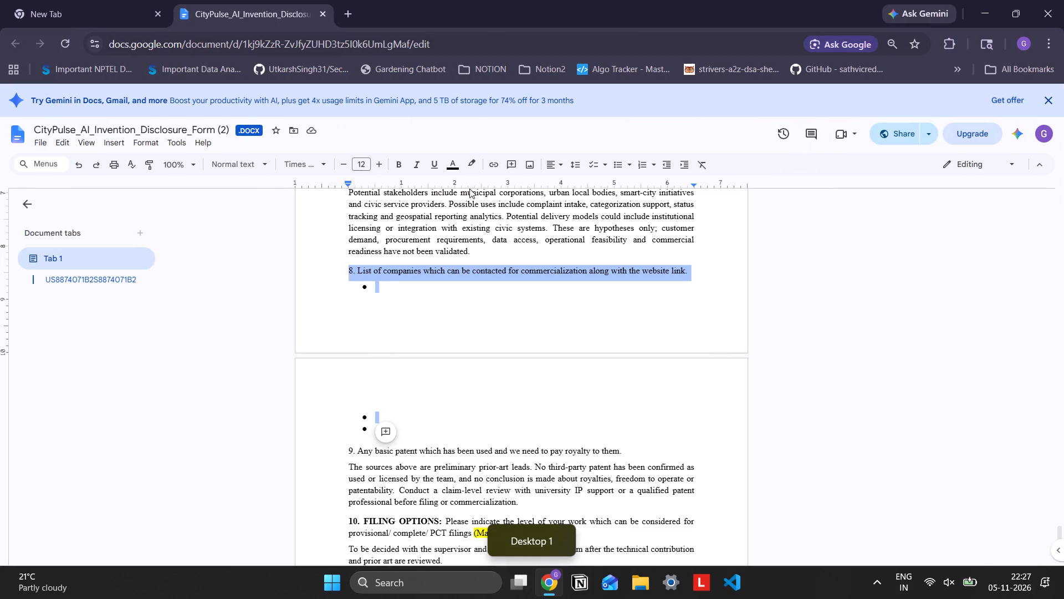
click(434, 288)
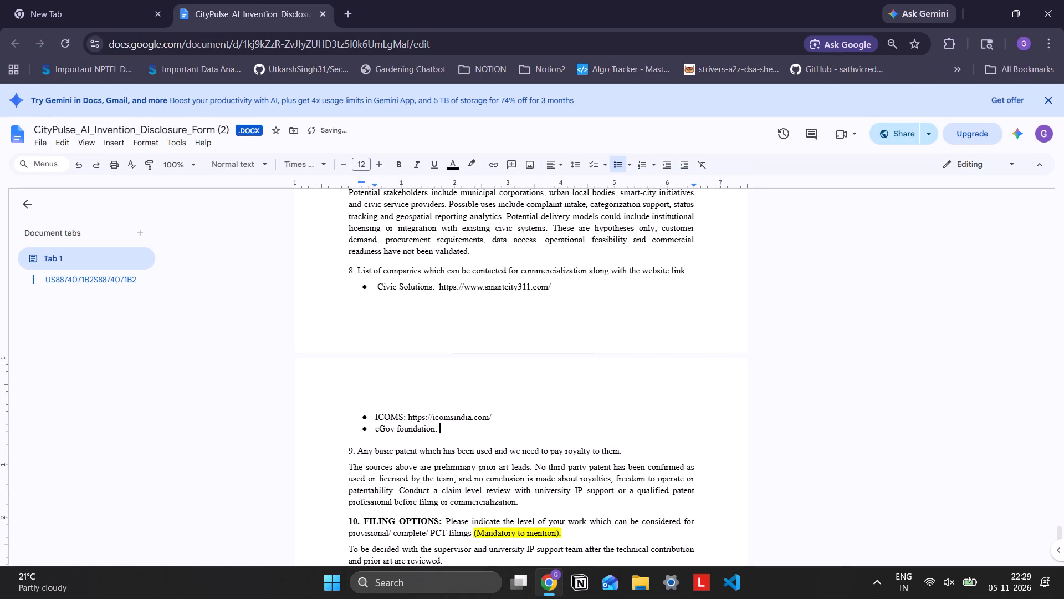
key(ctrl+v)
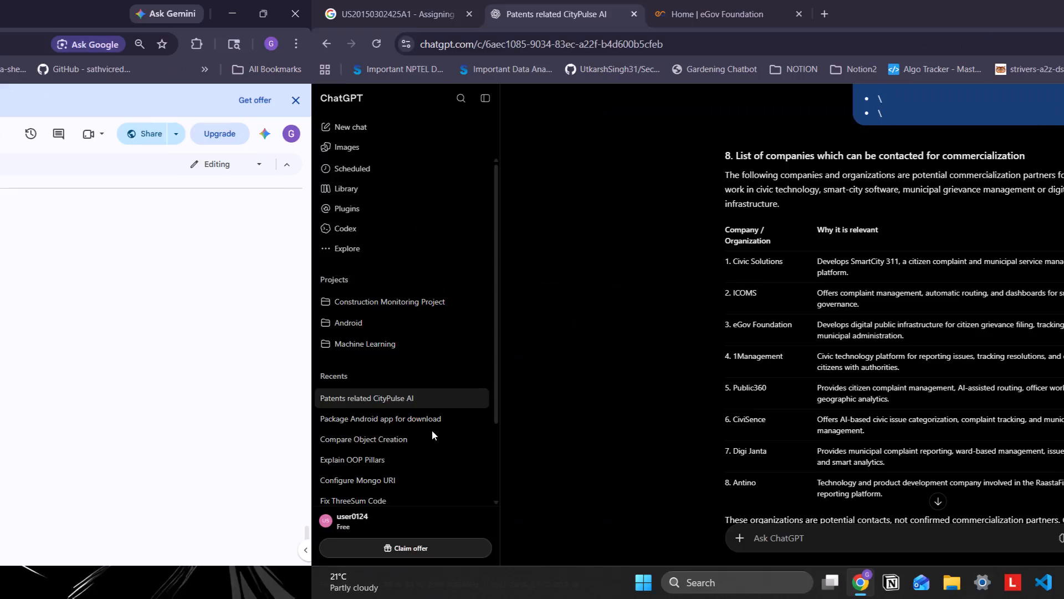
click(399, 430)
key(BackSpace)
key(shift+f)
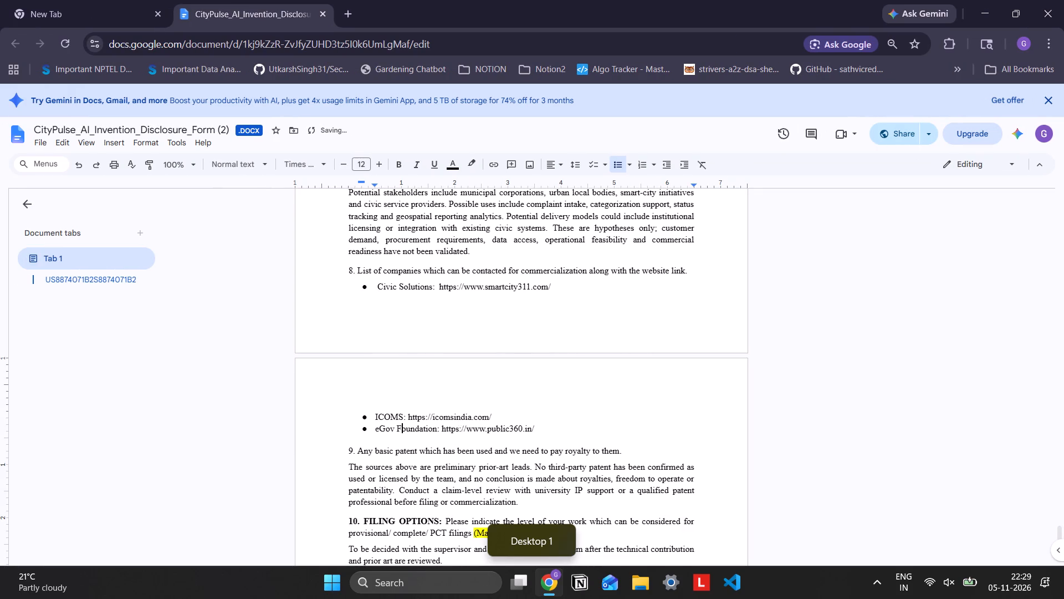
click(508, 357)
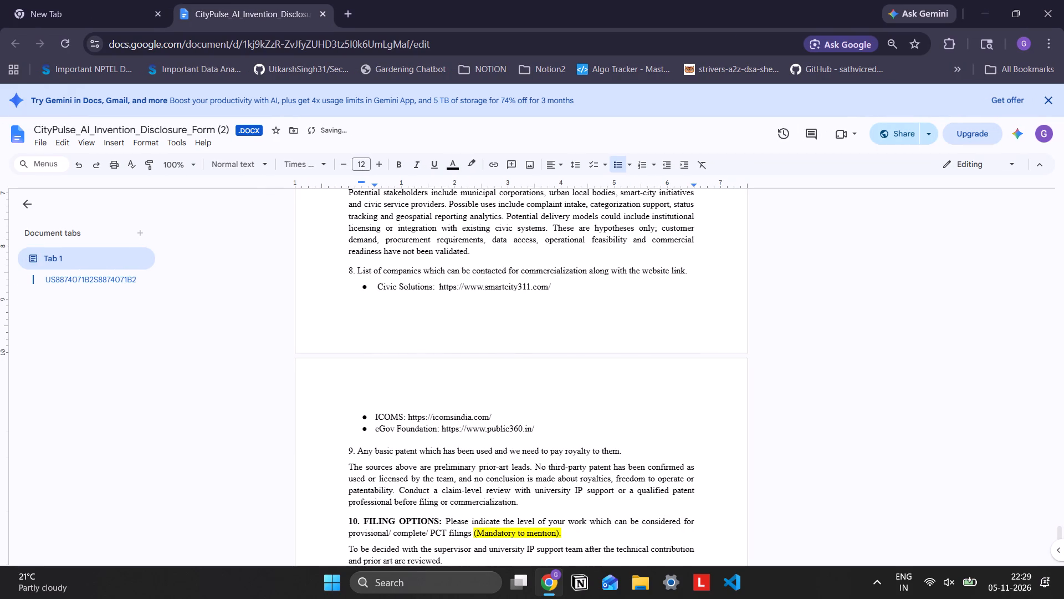
Check the end of ChatGPT's company list and items 9 to 11 at the end of the disclosure form.
click(489, 402)
scroll(489, 402, down, 1)
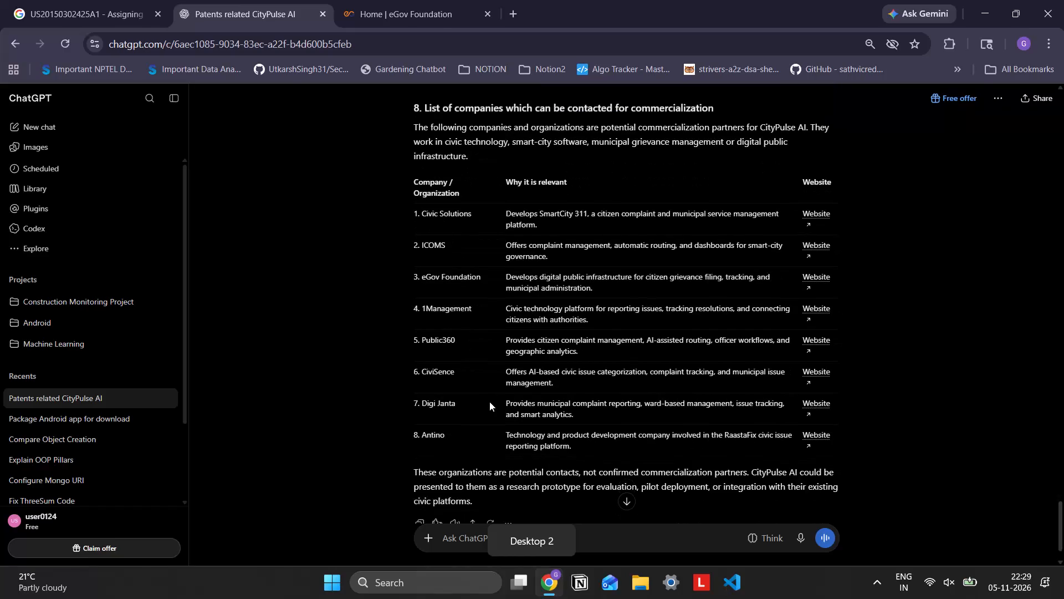
scroll(497, 430, down, 3)
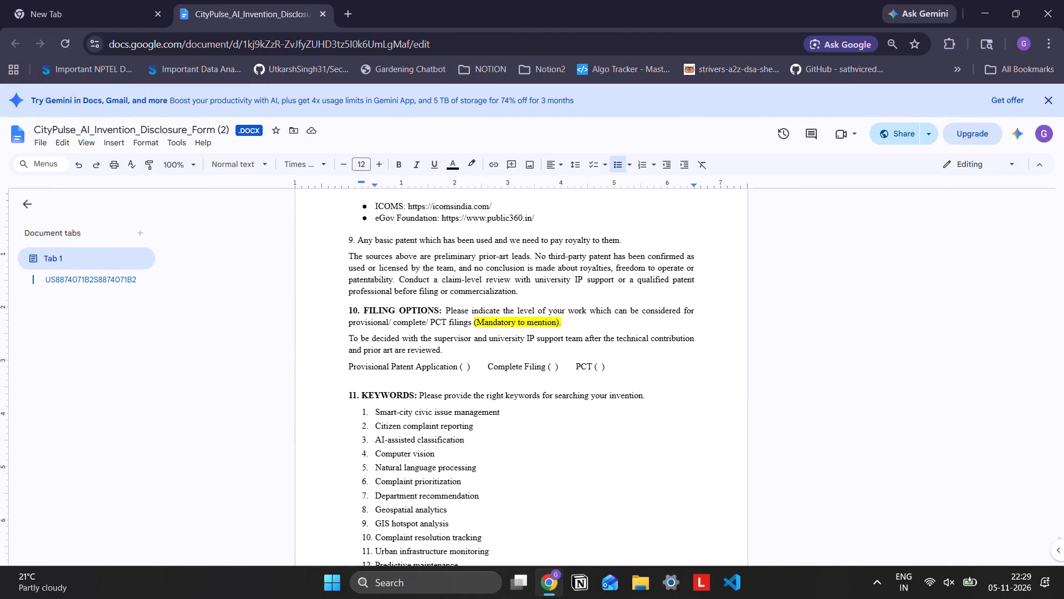
scroll(497, 430, down, 6)
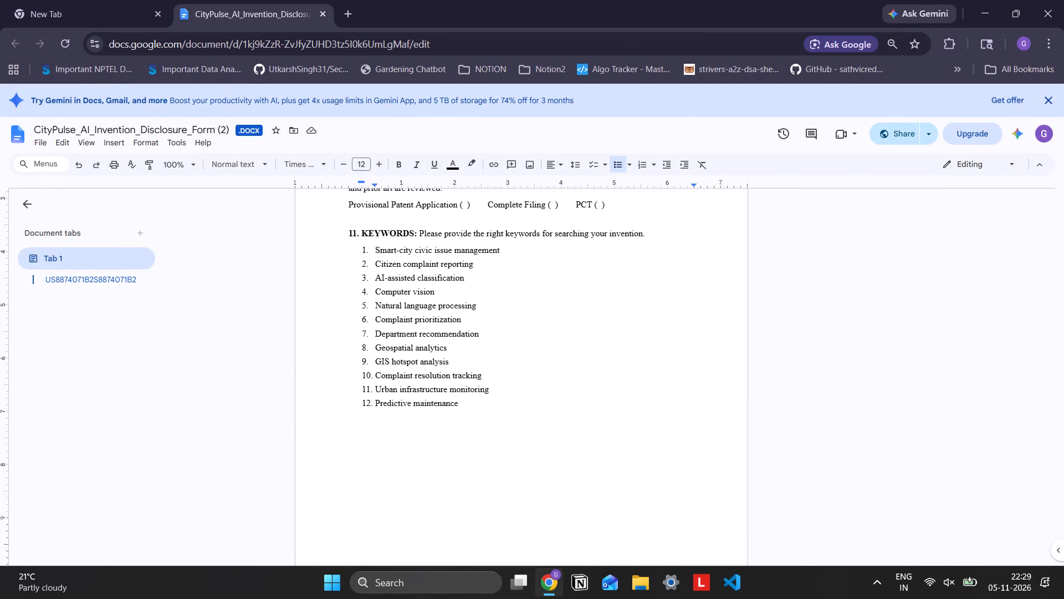
scroll(497, 430, down, 2)
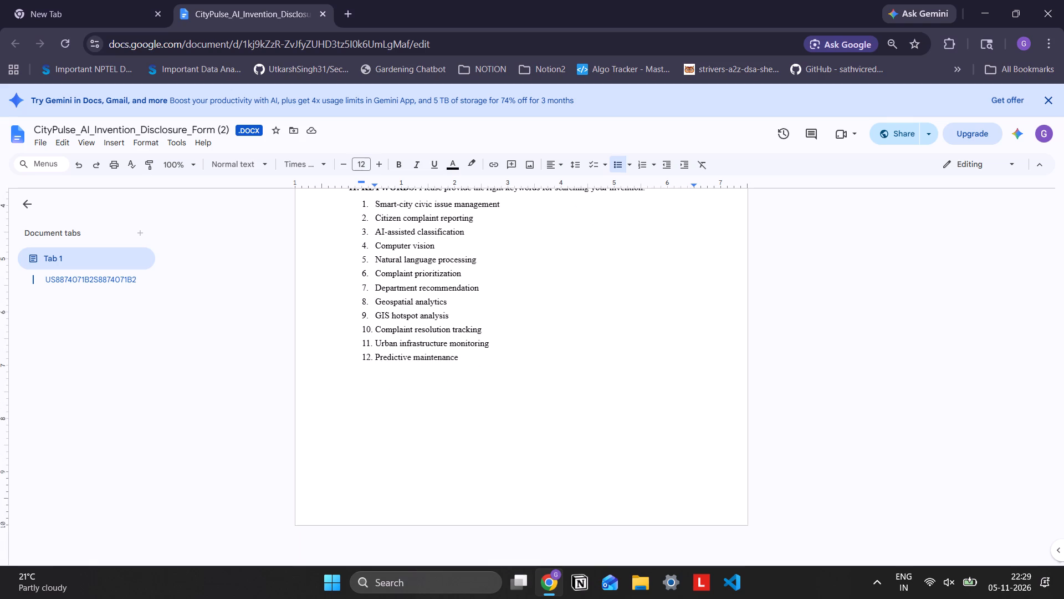
Enter inventor D's town and city in the Address of Internal Inventors field of the inventor table.
scroll(497, 430, up, 10)
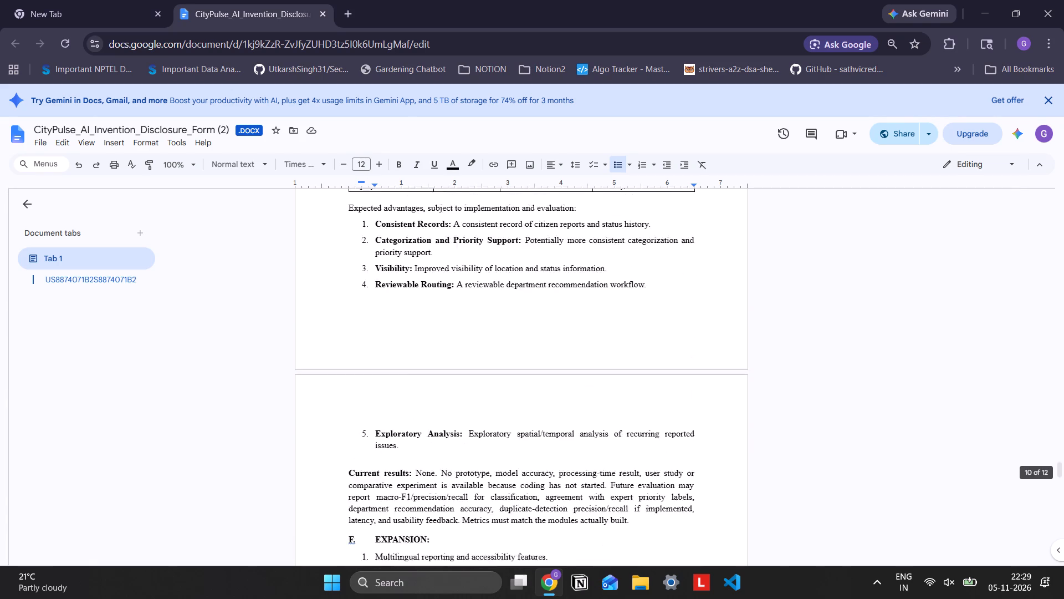
scroll(497, 430, up, 6)
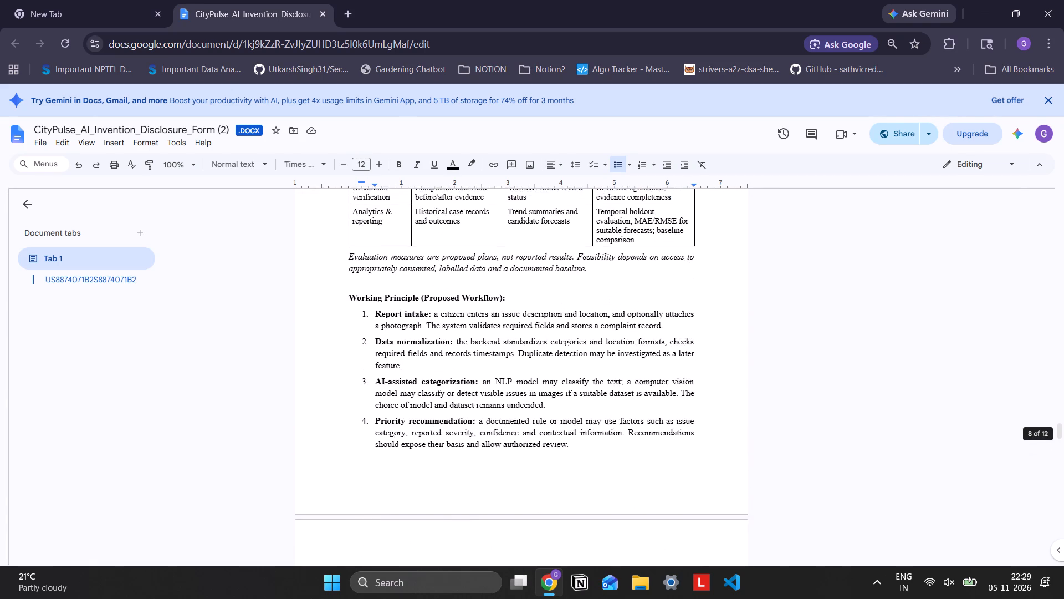
scroll(497, 430, up, 5)
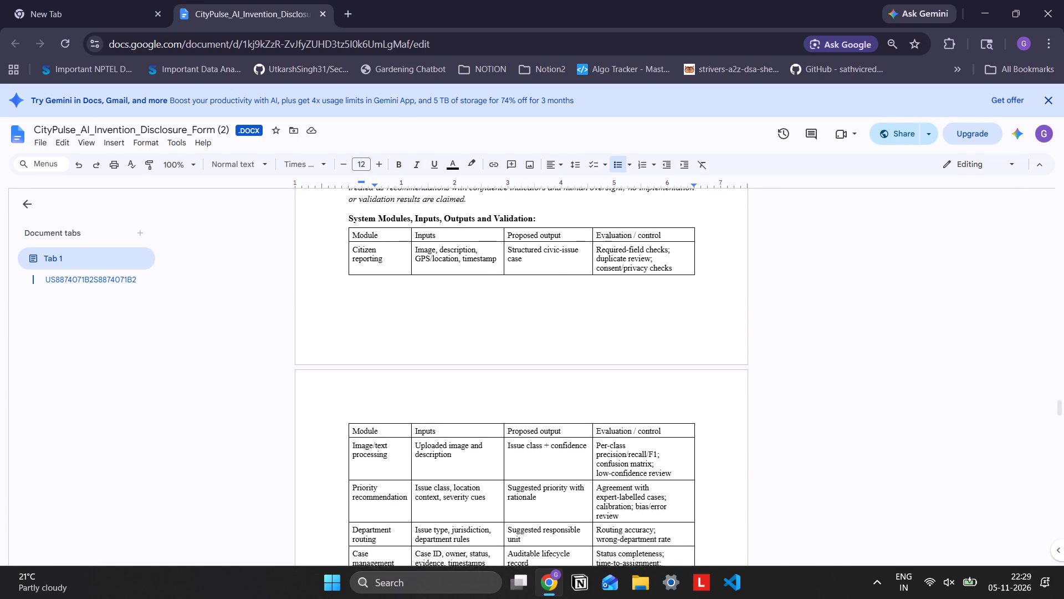
scroll(497, 430, up, 8)
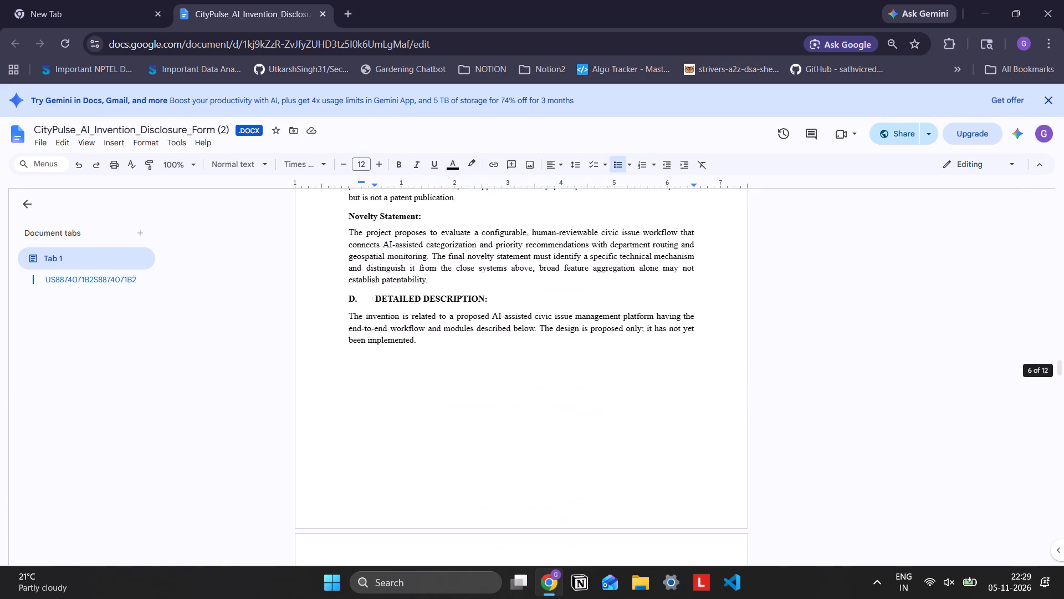
scroll(497, 430, up, 6)
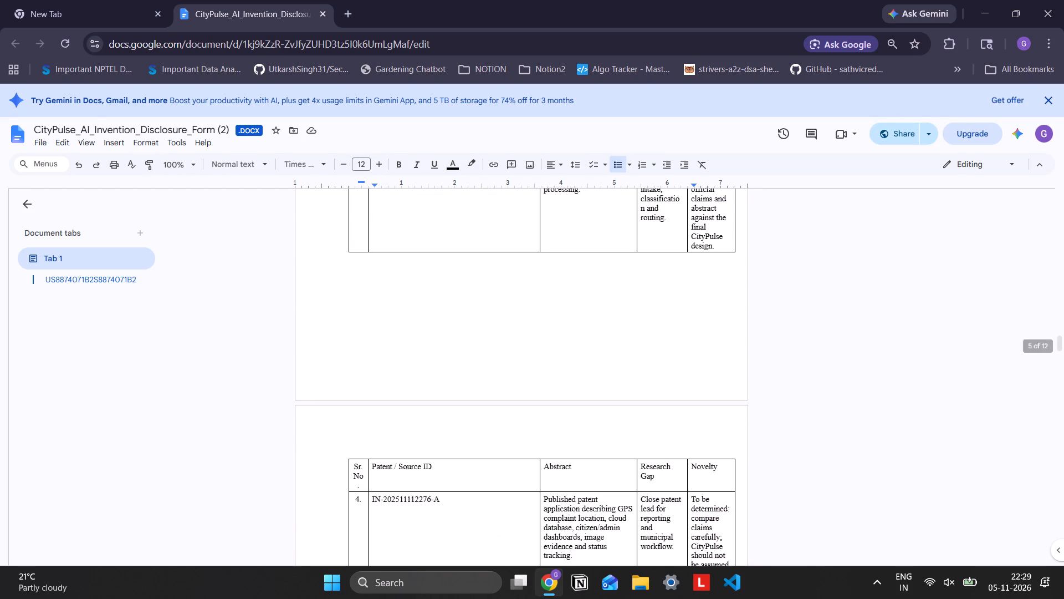
scroll(497, 430, up, 5)
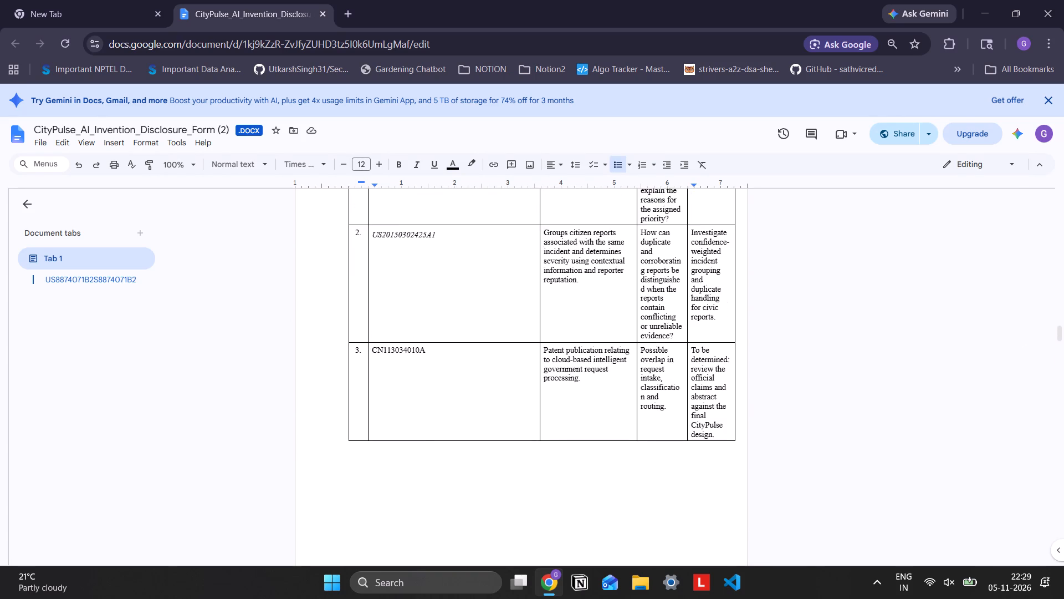
scroll(497, 430, up, 7)
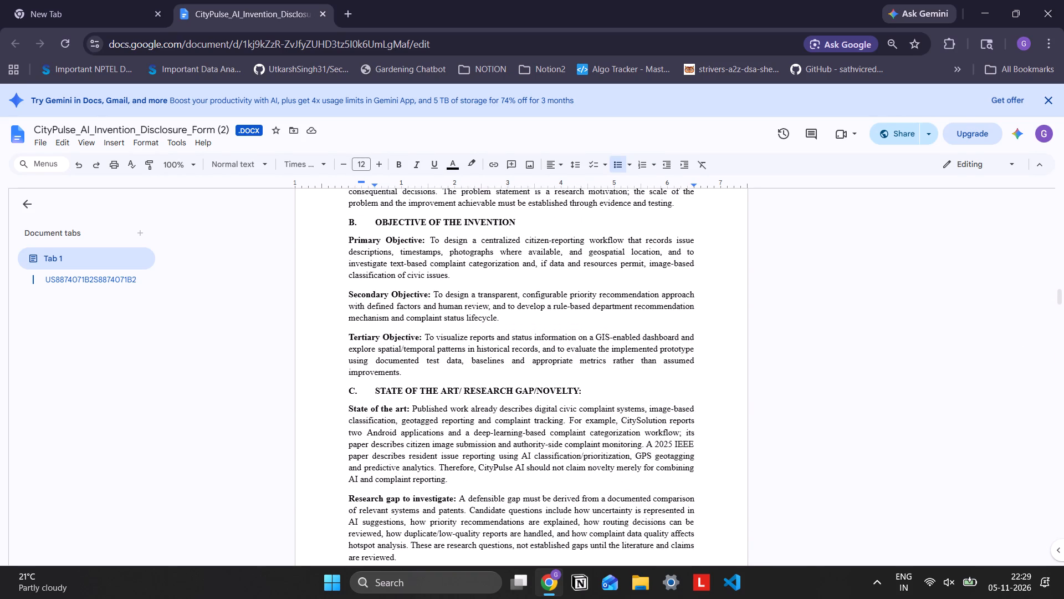
scroll(497, 430, up, 6)
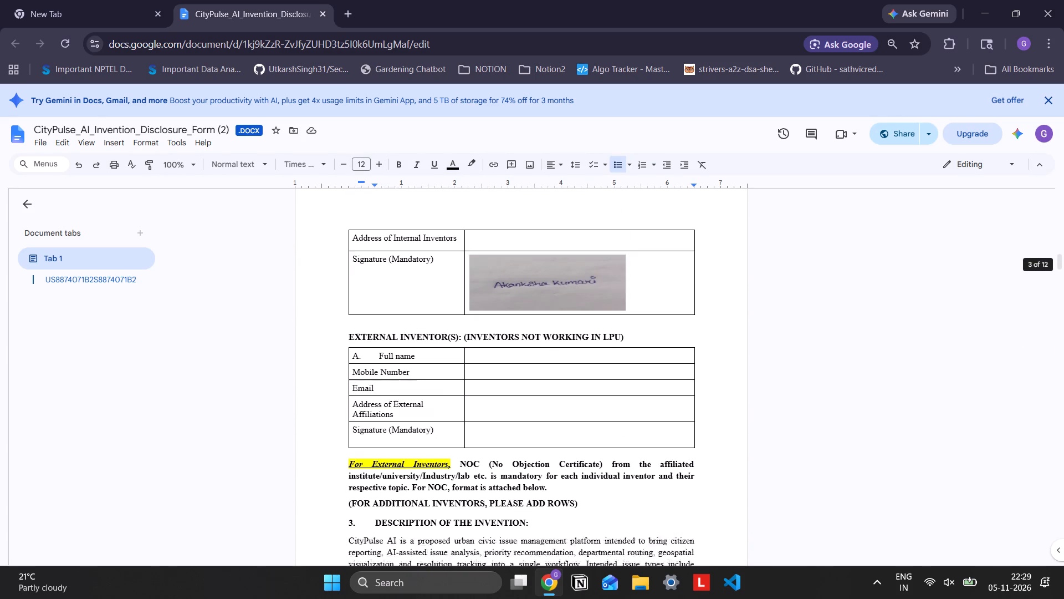
scroll(497, 430, up, 7)
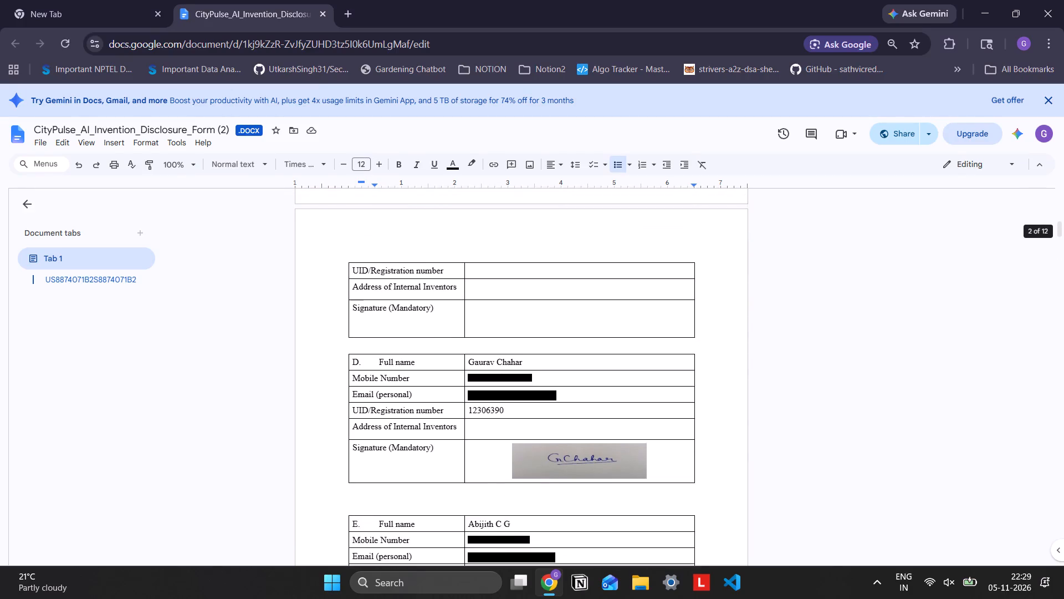
scroll(497, 430, up, 2)
click(497, 430)
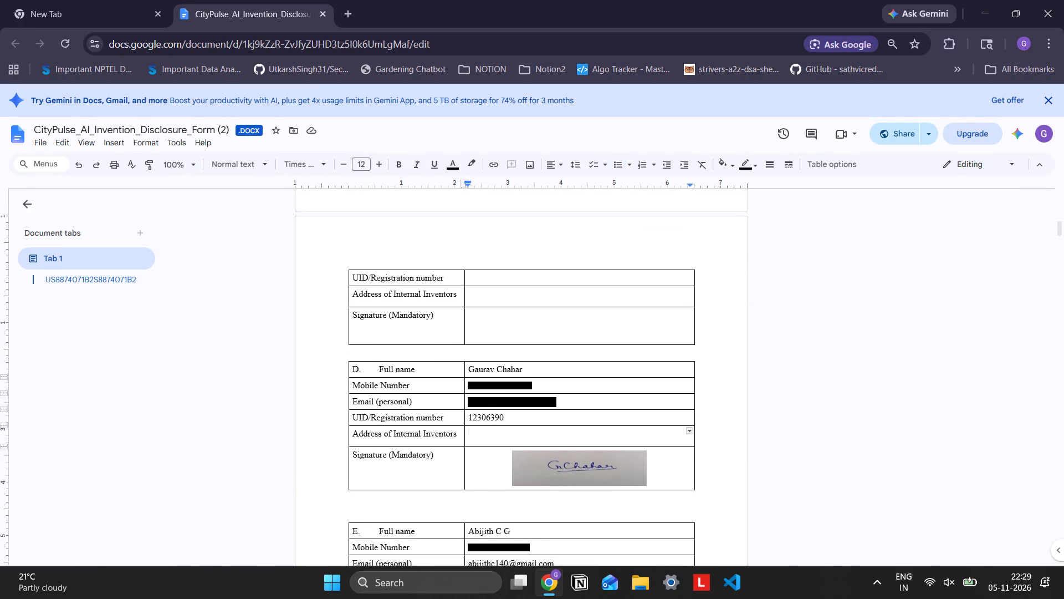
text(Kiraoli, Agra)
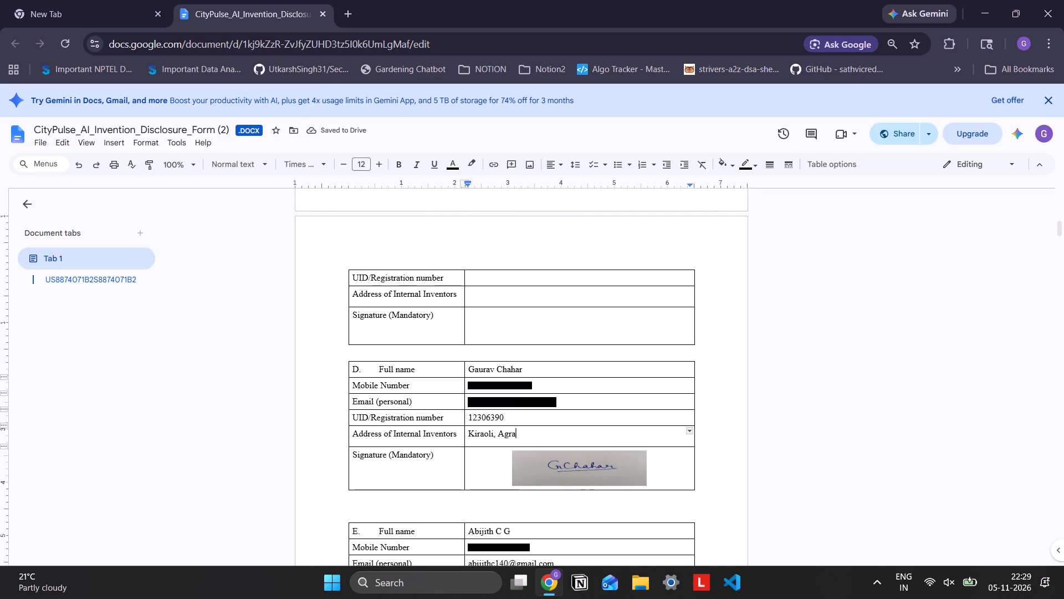
Check the entries for inventors A to C and the title section at the start of the disclosure form.
scroll(669, 407, up, 3)
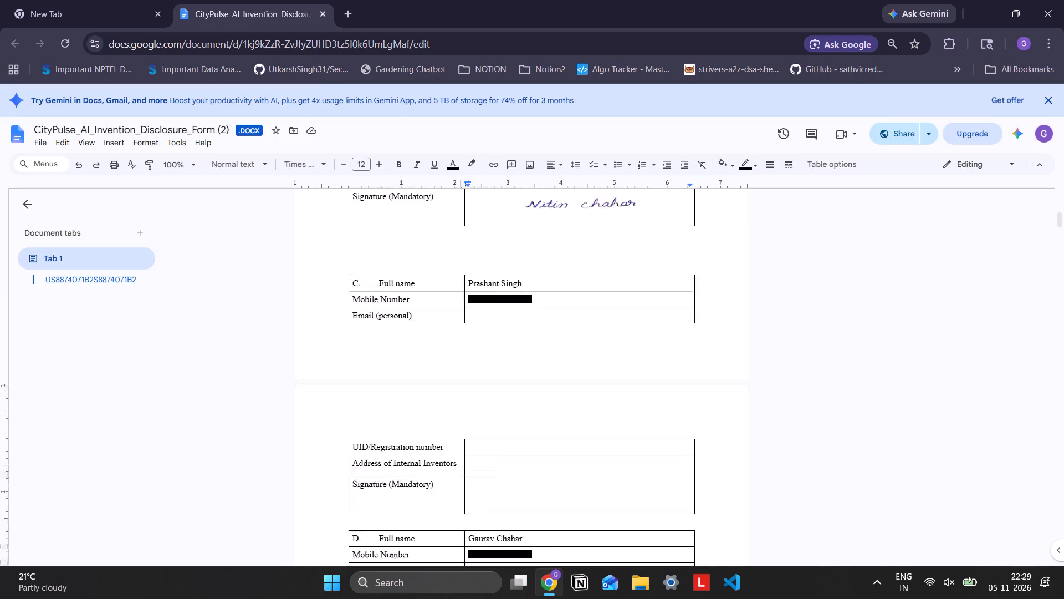
scroll(669, 407, up, 2)
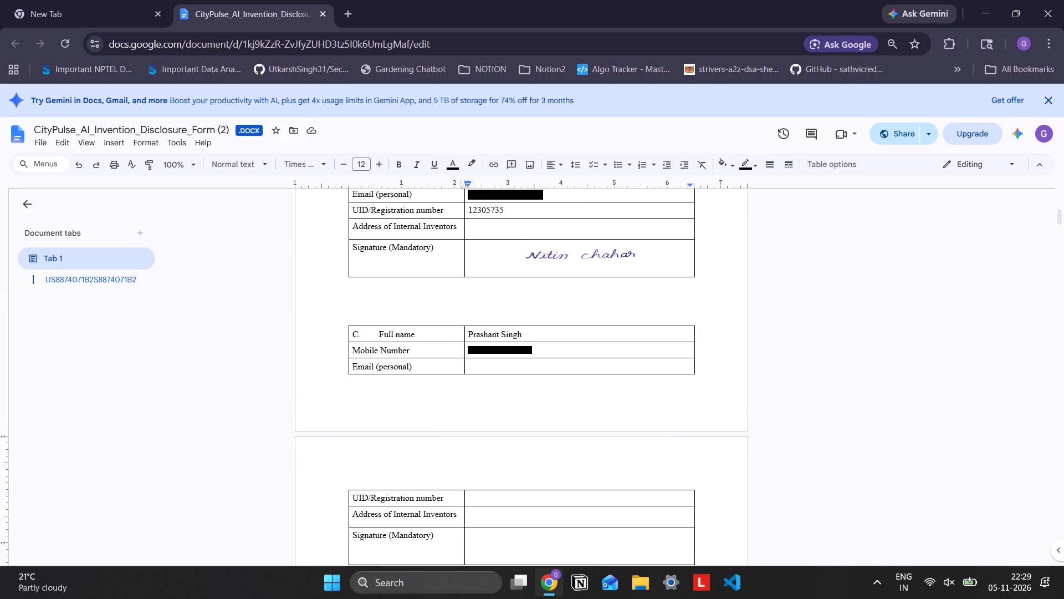
scroll(669, 407, up, 2)
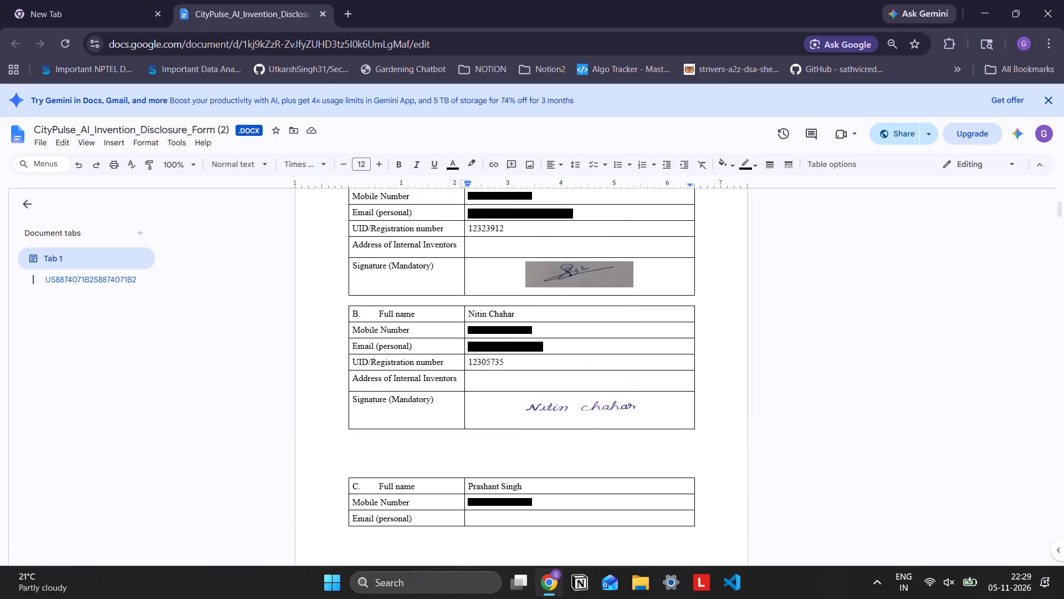
scroll(669, 407, up, 2)
scroll(669, 407, down, 1)
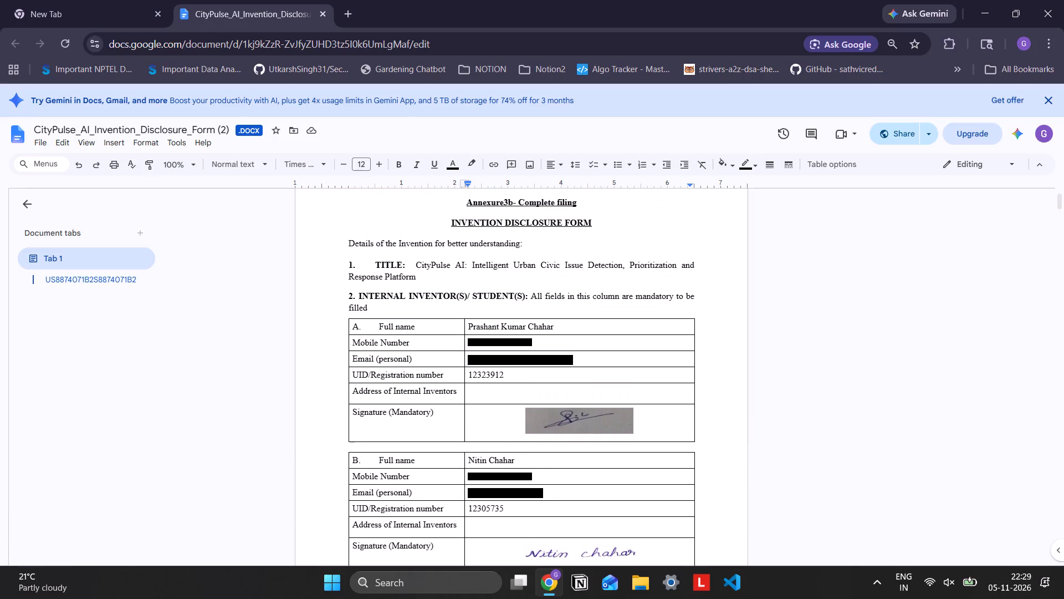
scroll(669, 407, down, 2)
Append the state abbreviation in parentheses to inventor D's address.
scroll(669, 407, down, 4)
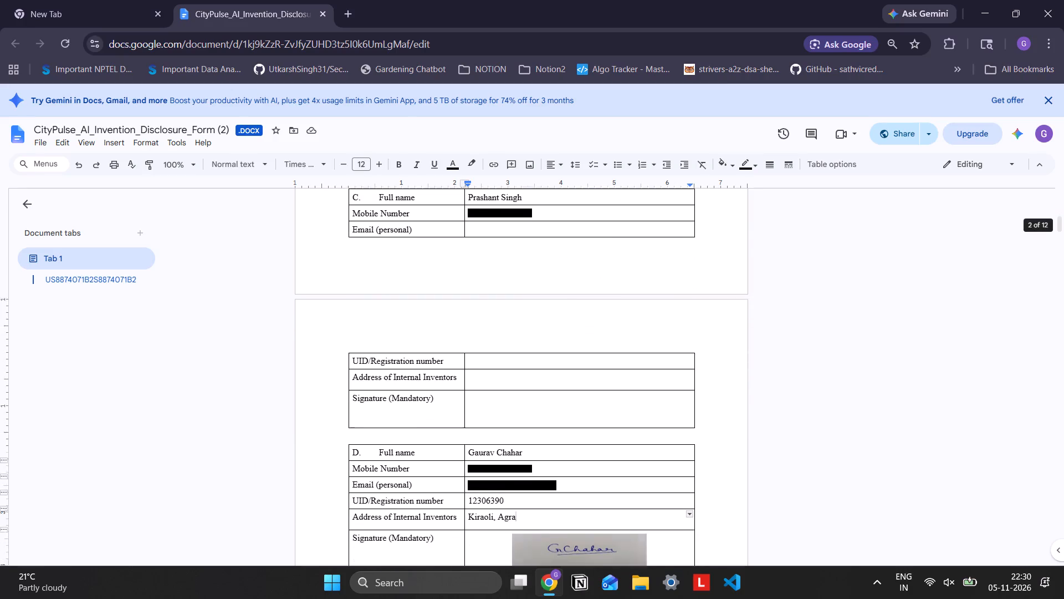
scroll(669, 407, down, 1)
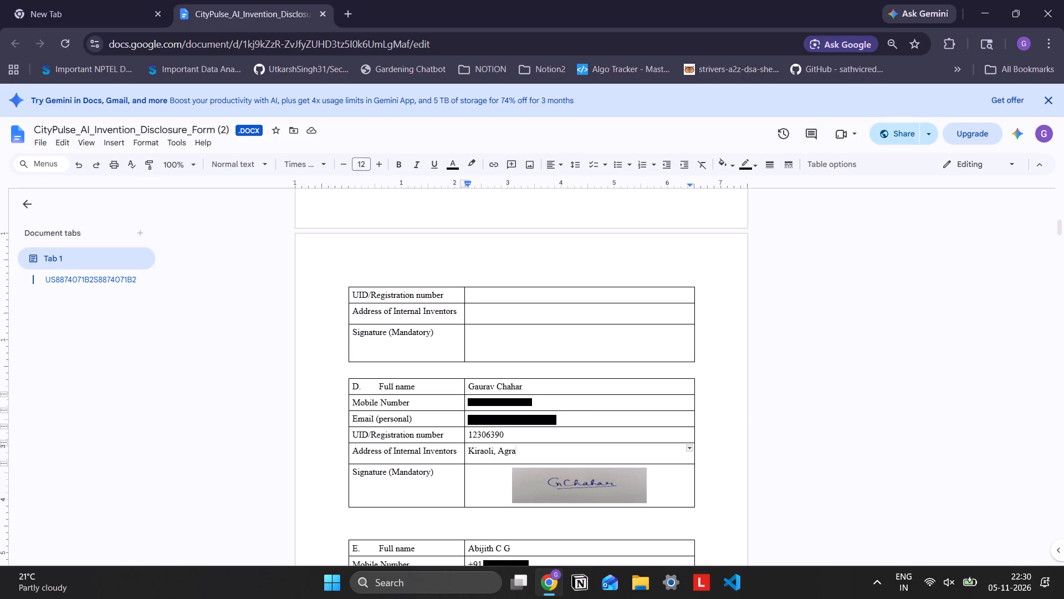
scroll(669, 407, down, 1)
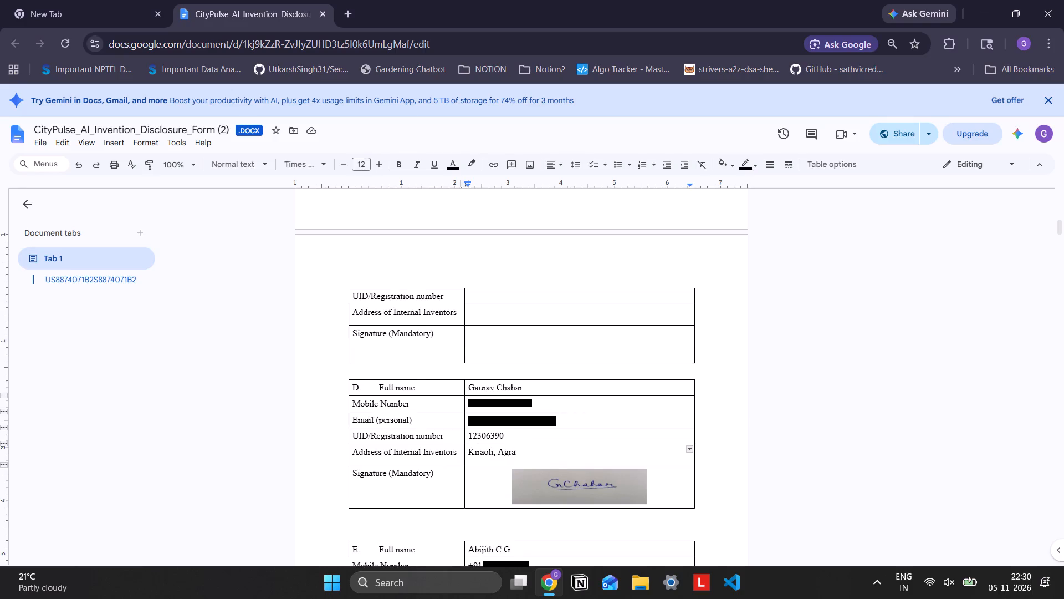
scroll(669, 407, down, 1)
key(space)
text(()
text(U.P)
text(.))
Review the disclosure form from the inventor tables through the patent comparison and expansion sections to the use and disclosure questions and item 8.
scroll(595, 412, up, 1)
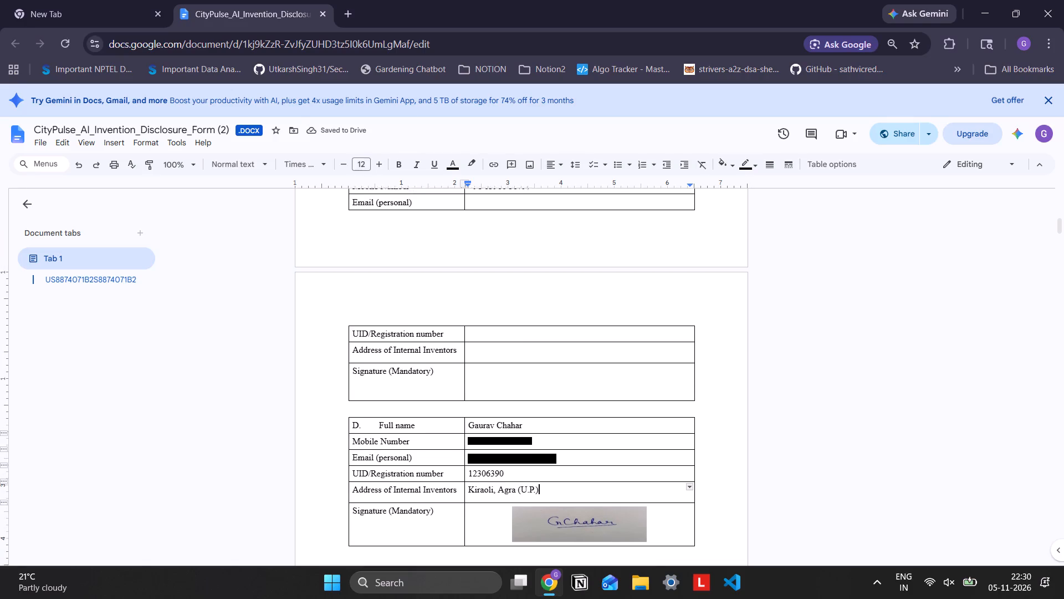
scroll(595, 412, up, 4)
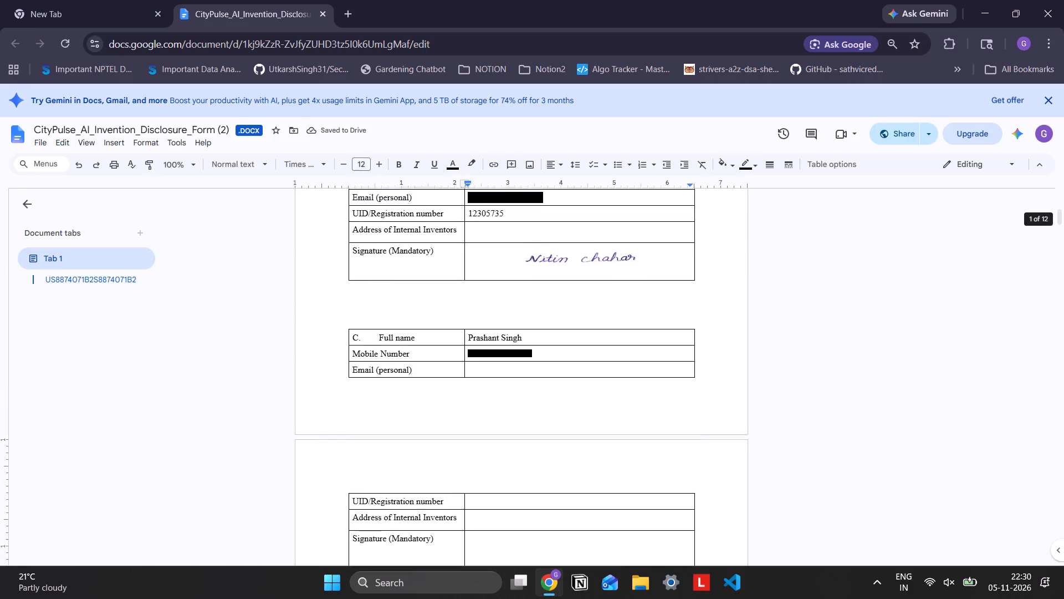
scroll(595, 412, up, 5)
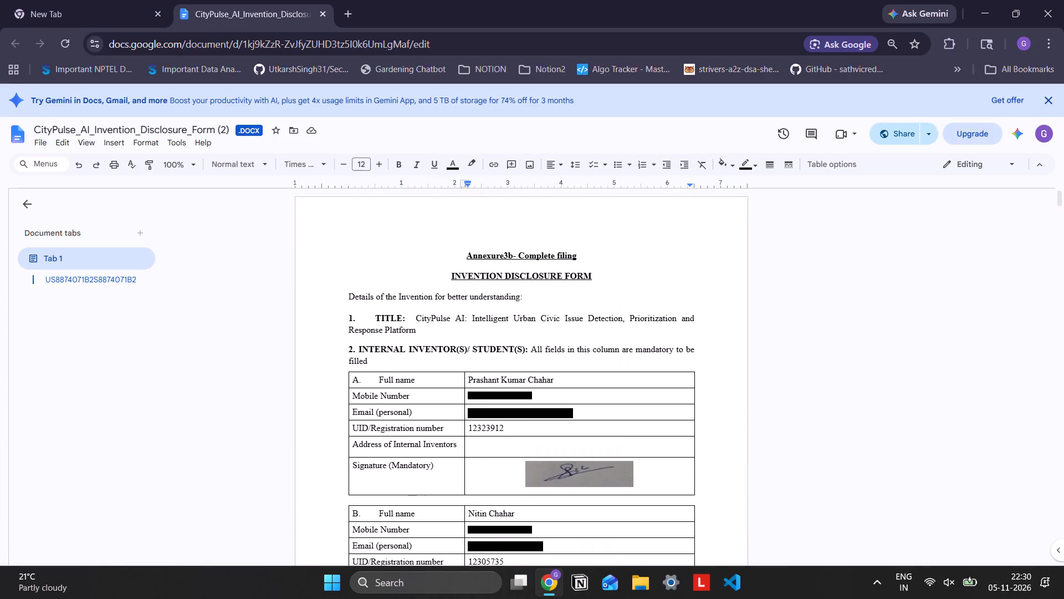
scroll(595, 412, up, 1)
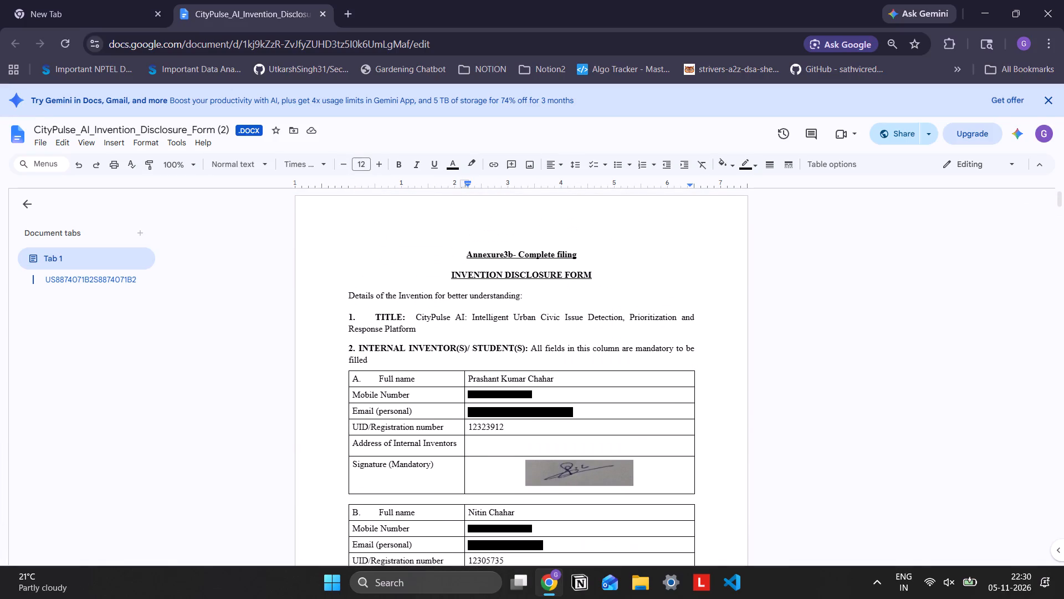
scroll(595, 412, up, 1)
scroll(595, 412, down, 3)
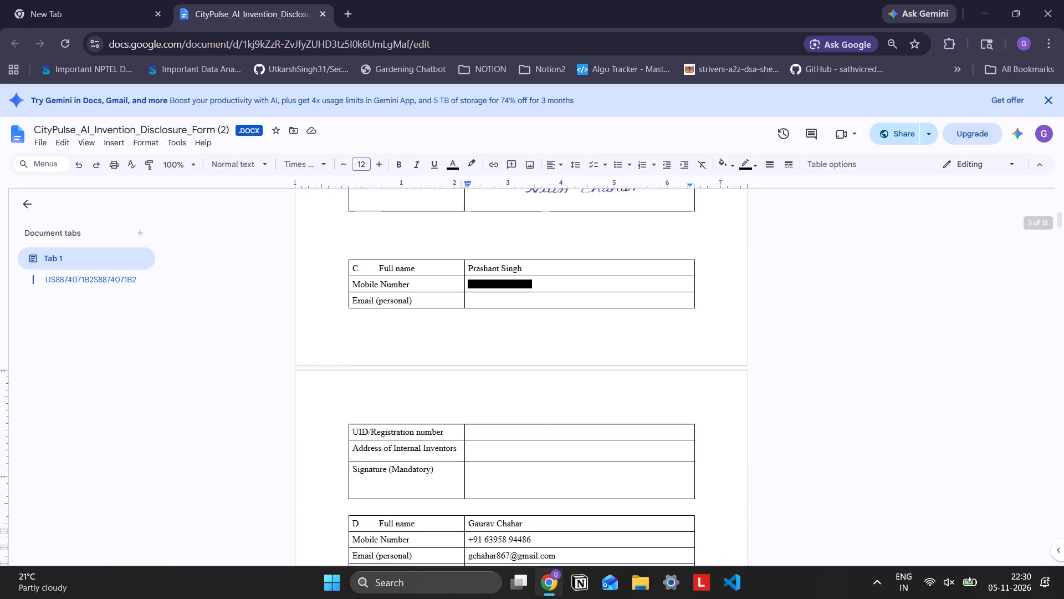
scroll(595, 412, down, 12)
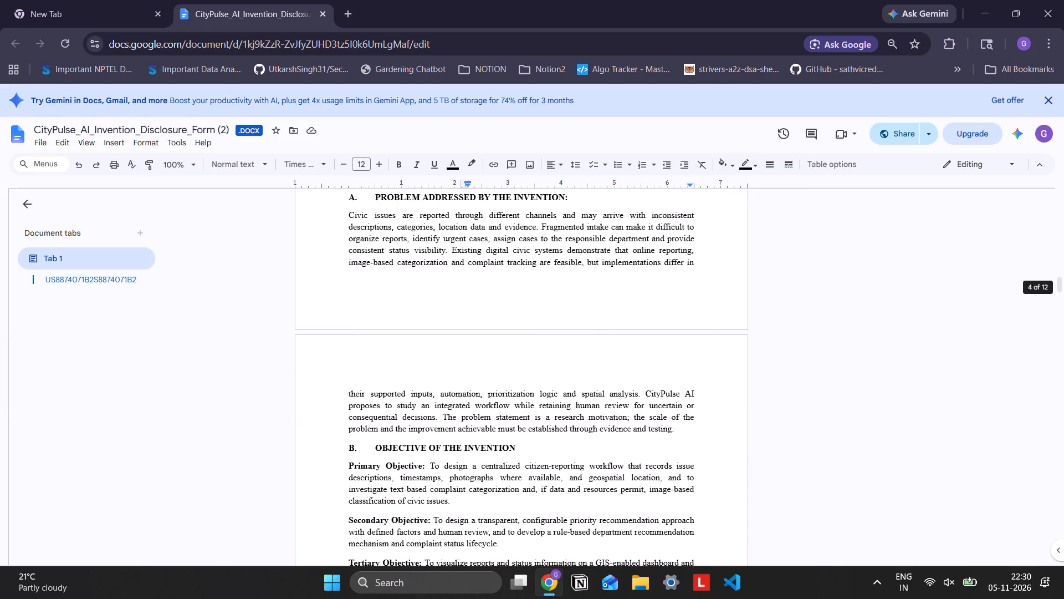
scroll(595, 412, down, 5)
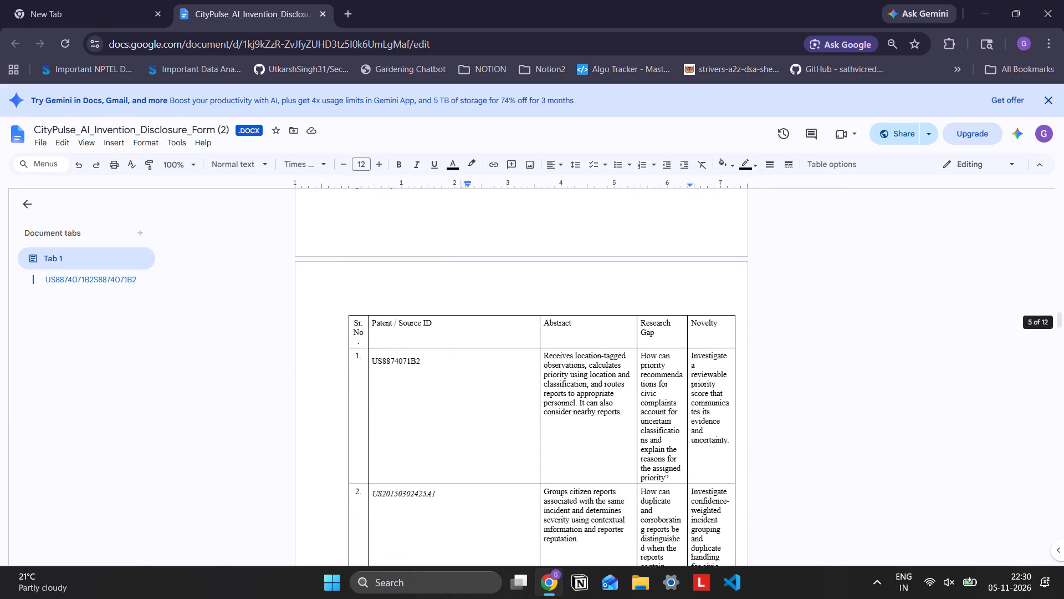
scroll(595, 412, down, 2)
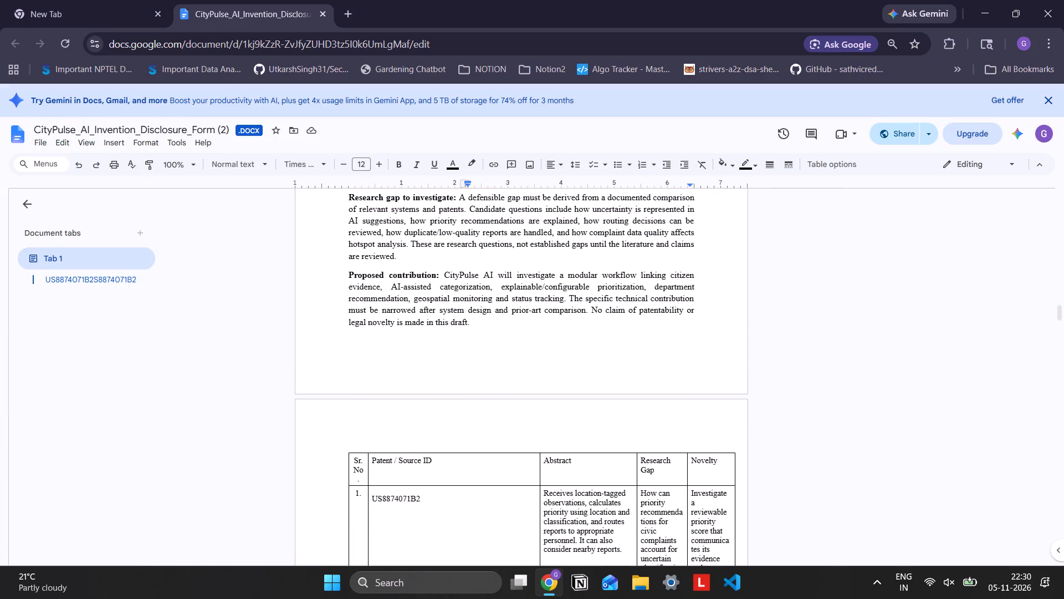
scroll(595, 412, down, 11)
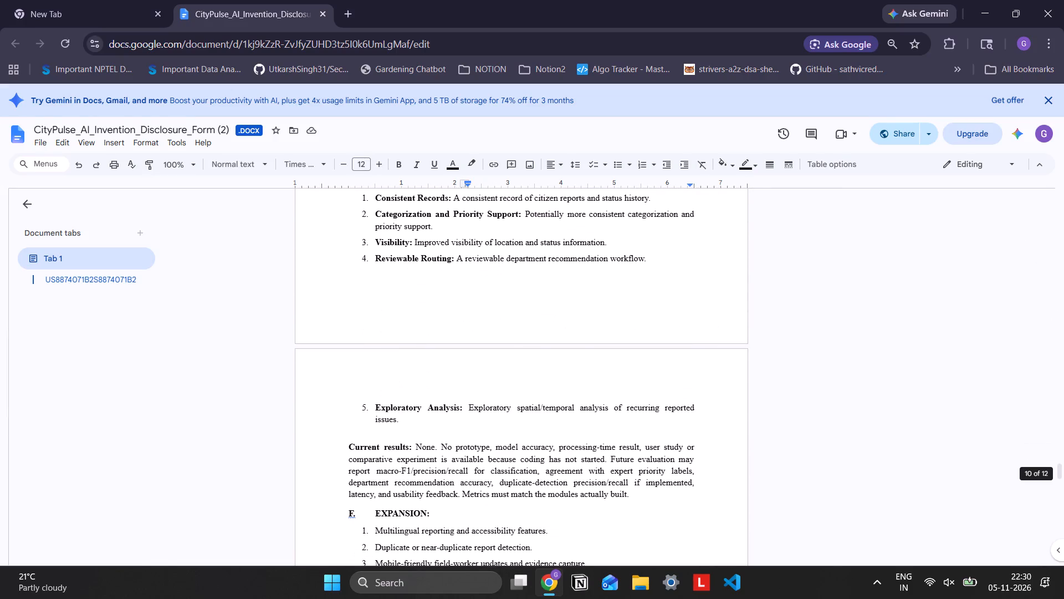
scroll(595, 412, down, 2)
scroll(595, 412, up, 6)
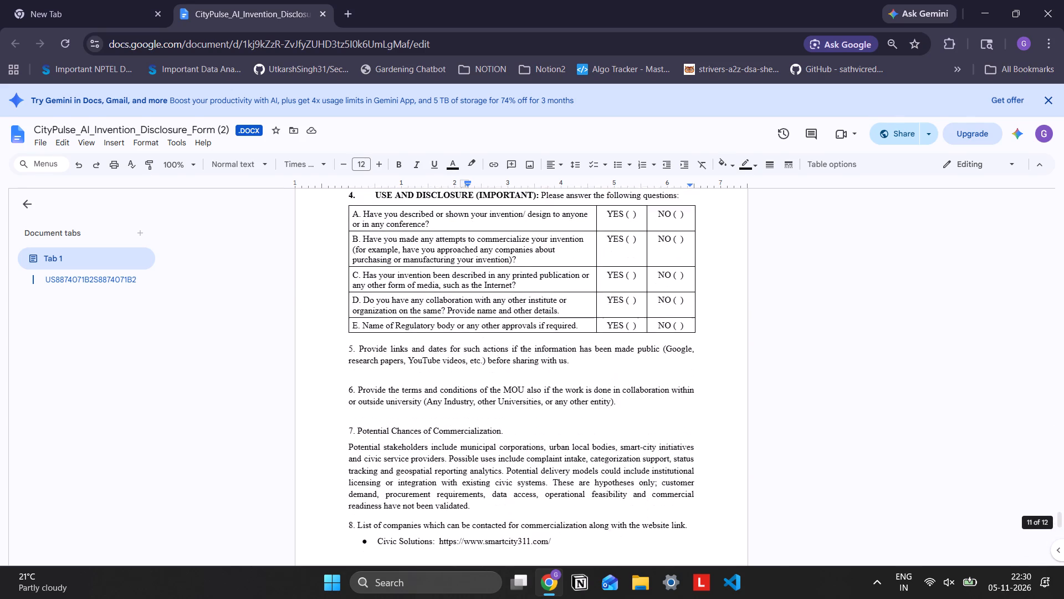
scroll(595, 412, up, 4)
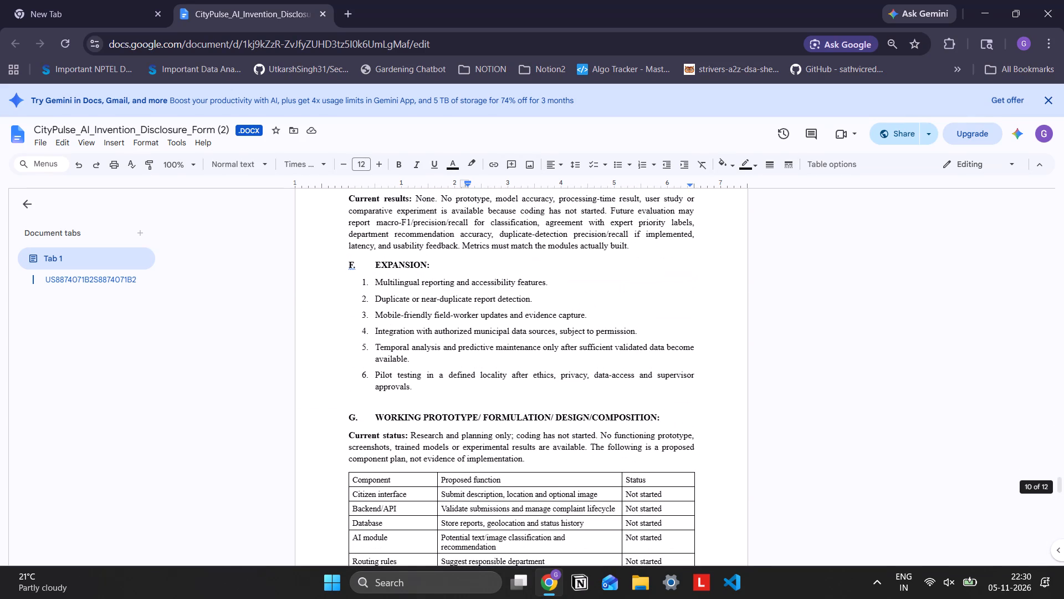
scroll(595, 412, up, 1)
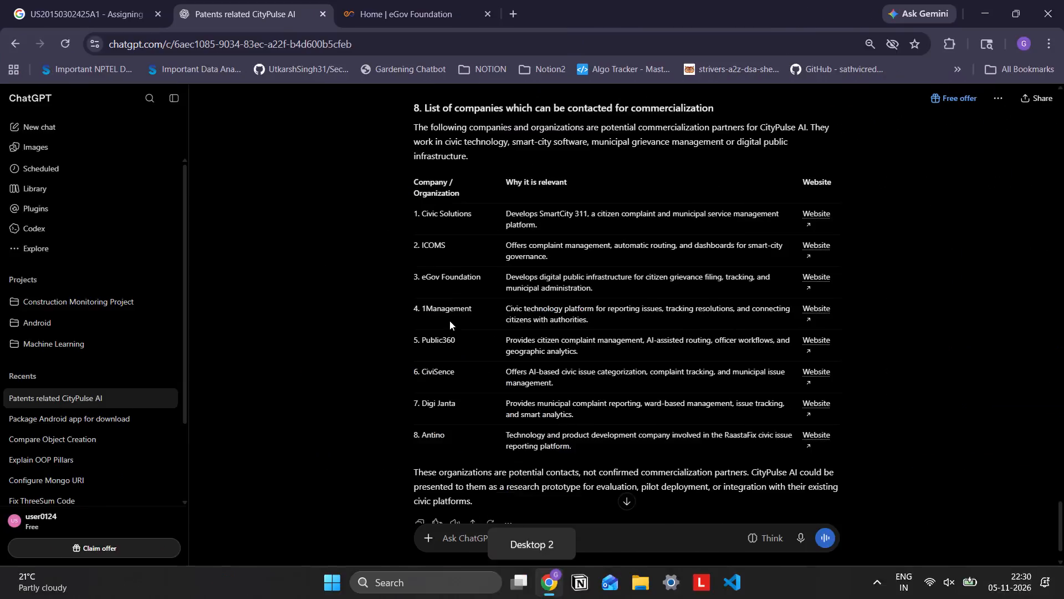